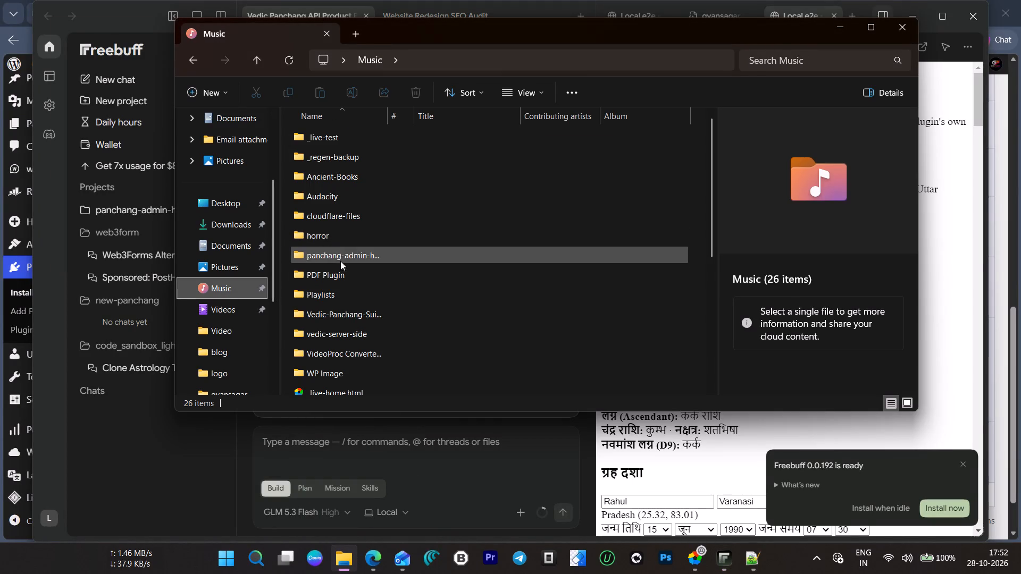
pyautogui.doubleClick(344, 334)
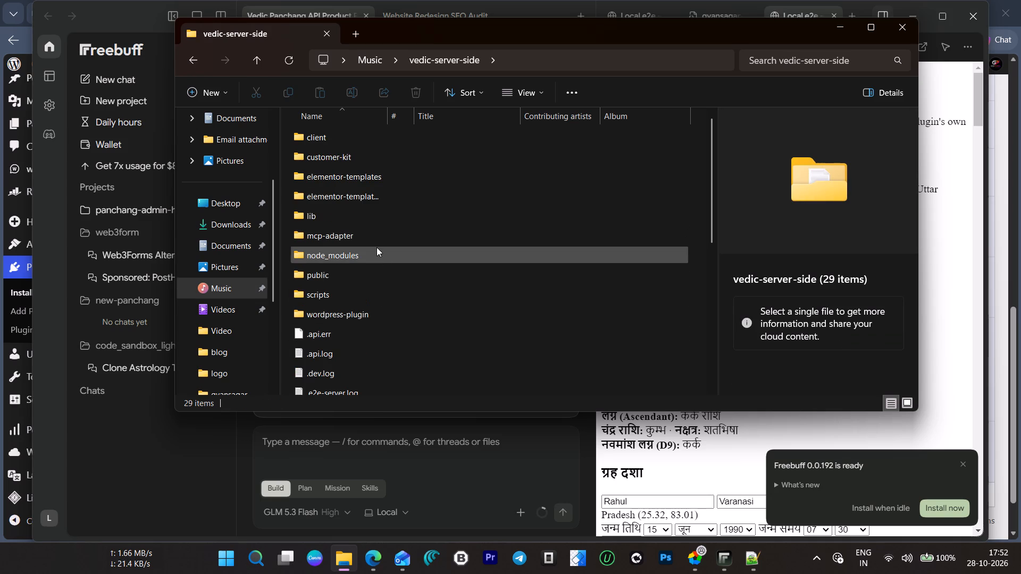
pyautogui.scroll(-13, 376, 248)
pyautogui.scroll(9, 376, 252)
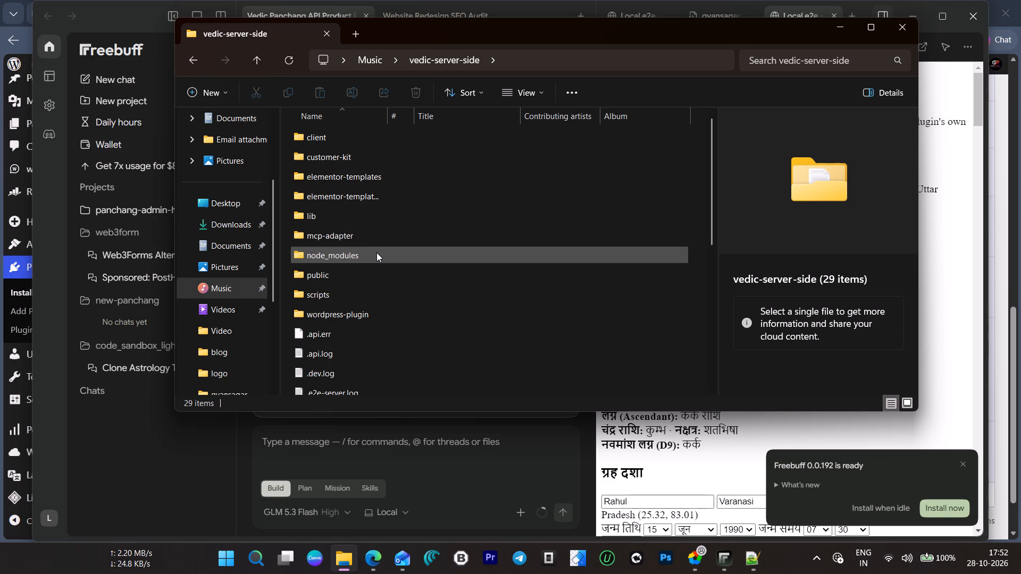
pyautogui.doubleClick(361, 309)
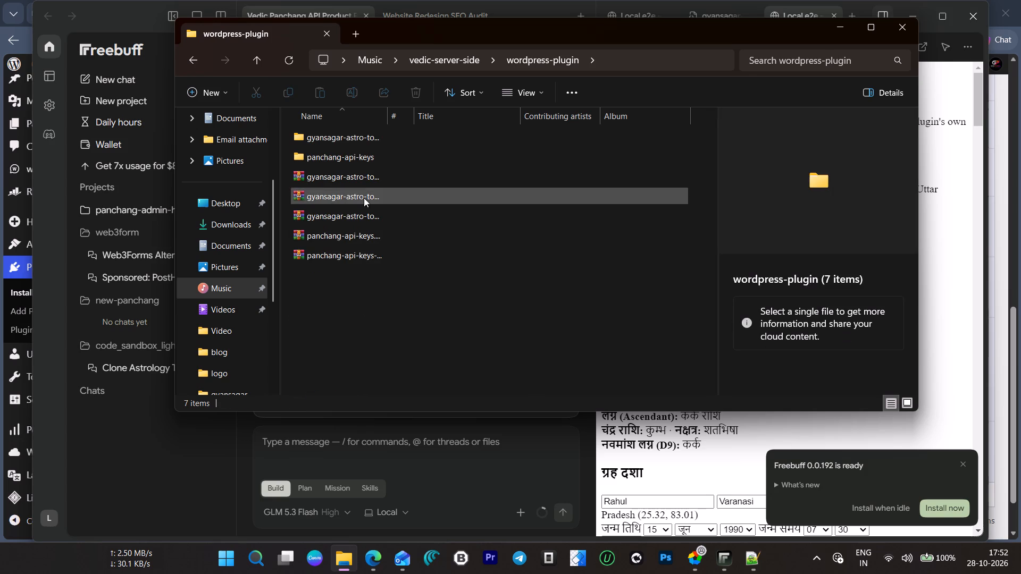
# Widen the name column to read the full zip file names, and check the contents of the gyansagar-astro-tools folder.
pyautogui.moveTo(388, 119); pyautogui.dragTo(427, 118)
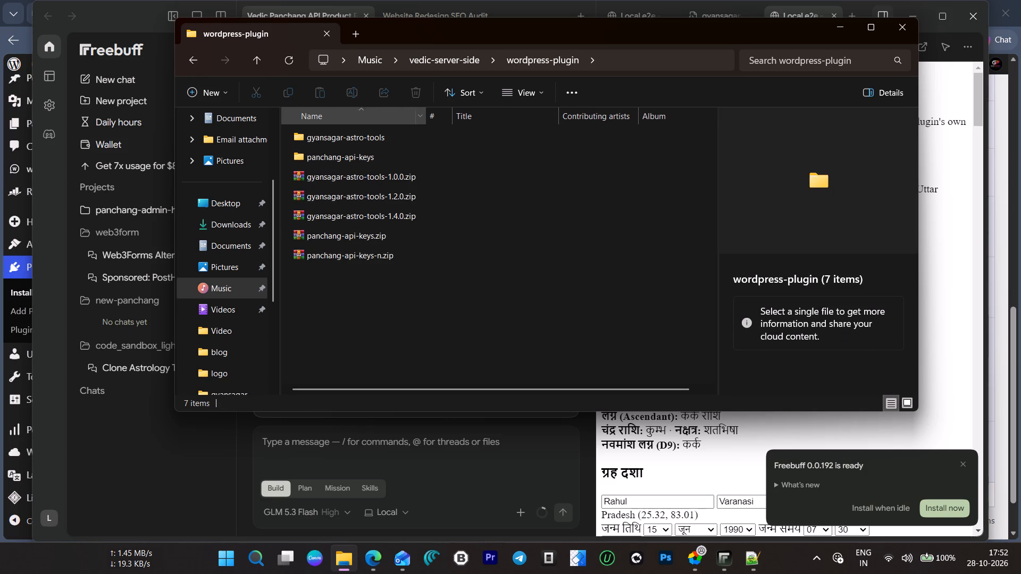
pyautogui.moveTo(427, 118); pyautogui.dragTo(464, 118)
pyautogui.click(439, 309)
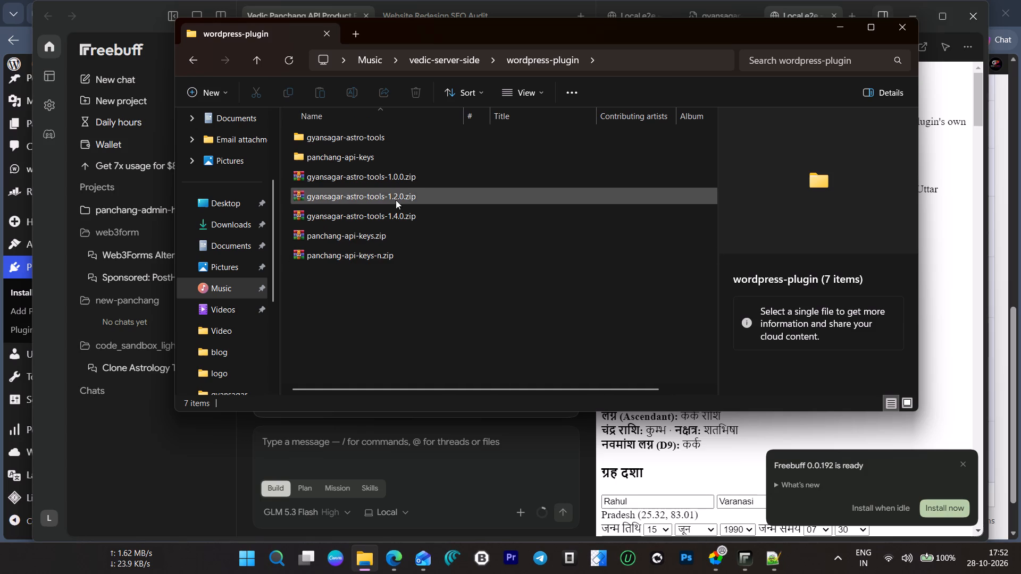
pyautogui.doubleClick(379, 139)
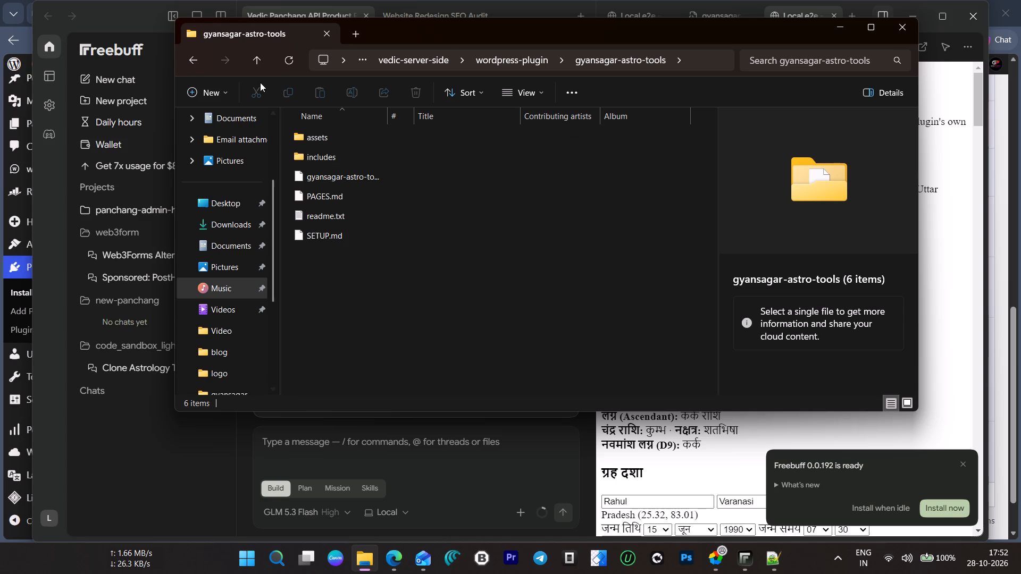
pyautogui.click(260, 54)
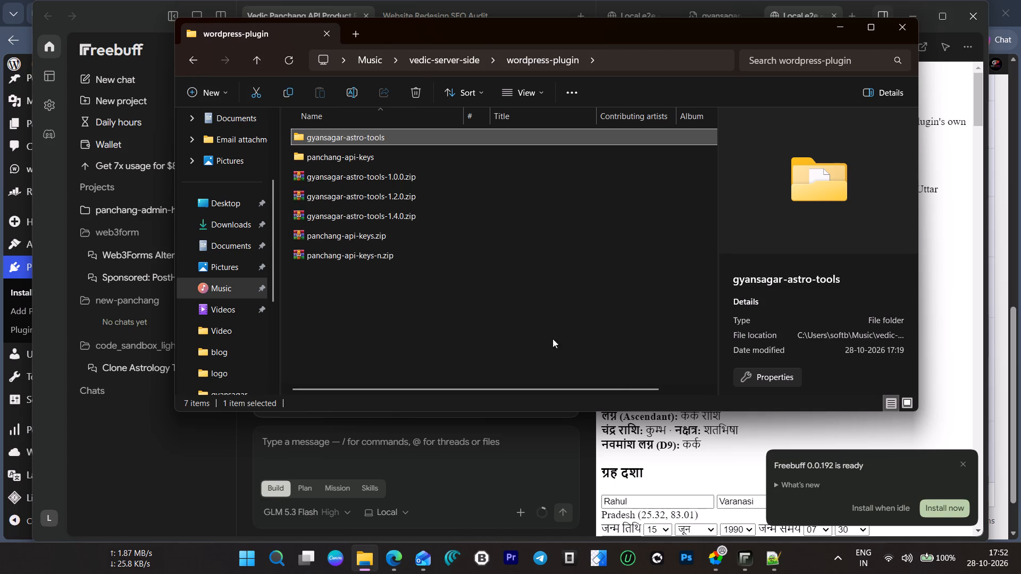
# Switch to the Ulaa browser and open the plugin upload form in the webdev.ftp.sh WordPress admin.
pyautogui.click(717, 573)
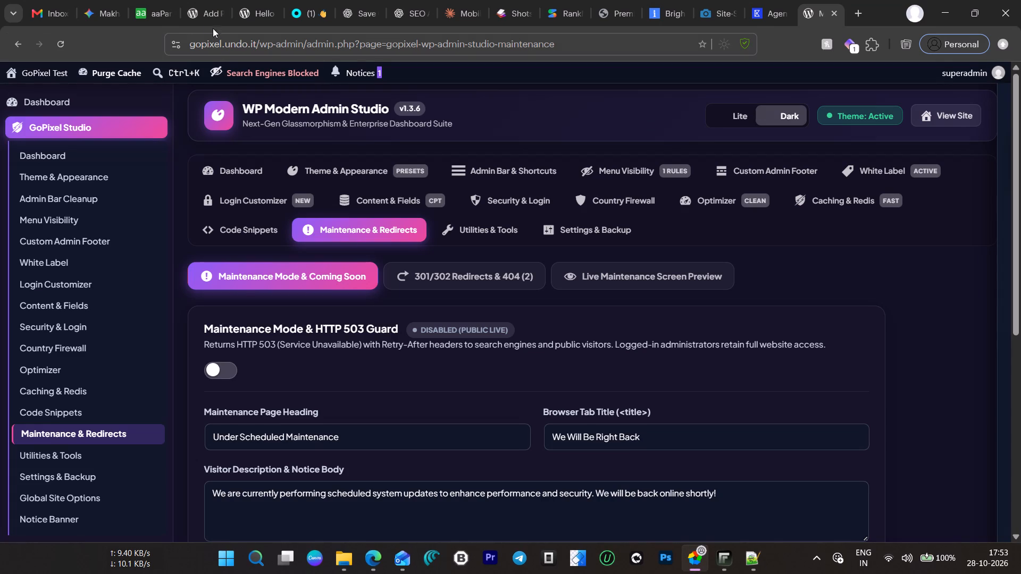
pyautogui.click(198, 0)
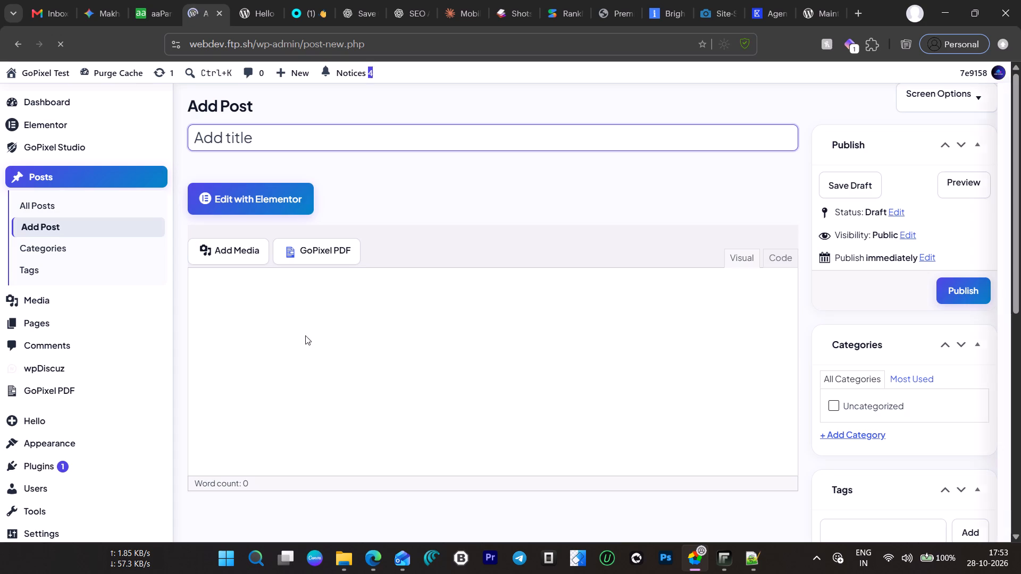
pyautogui.scroll(-4, 135, 350)
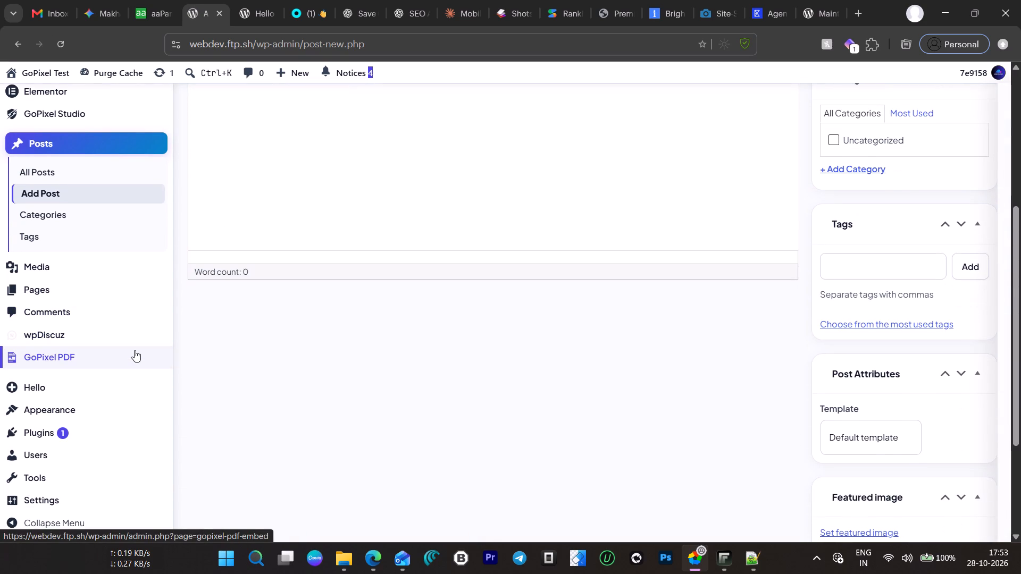
pyautogui.click(210, 434)
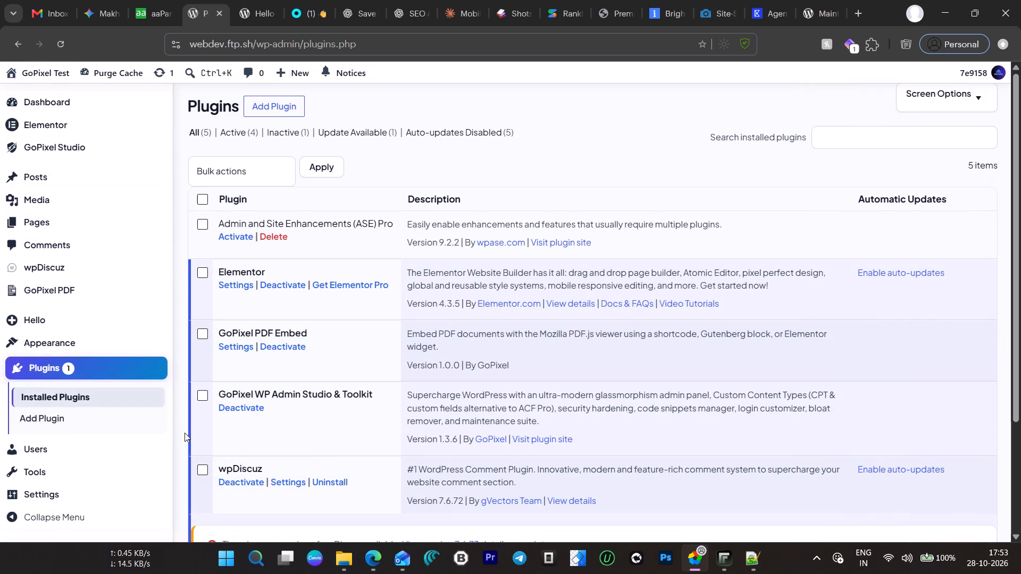
pyautogui.click(286, 103)
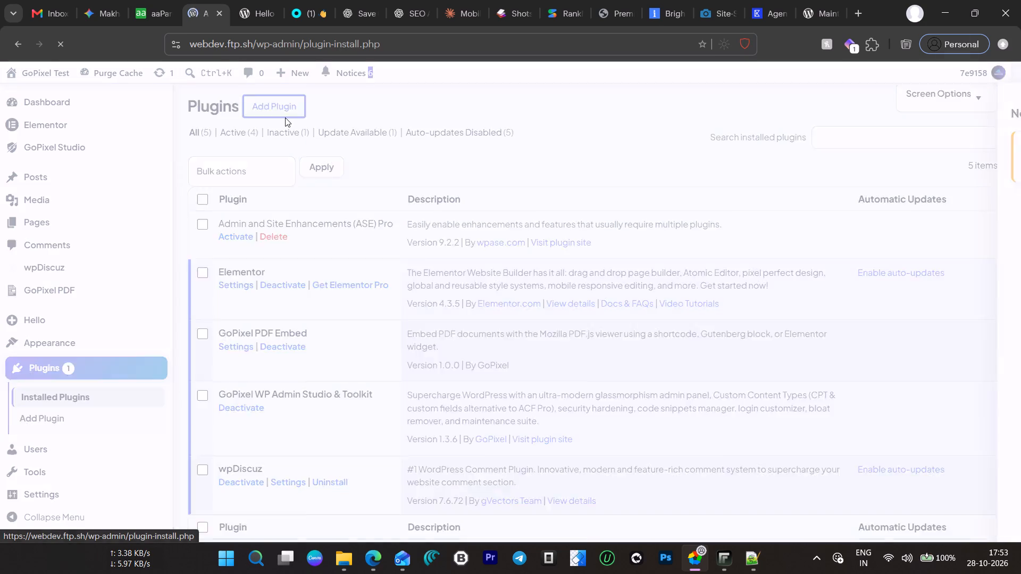
pyautogui.click(339, 105)
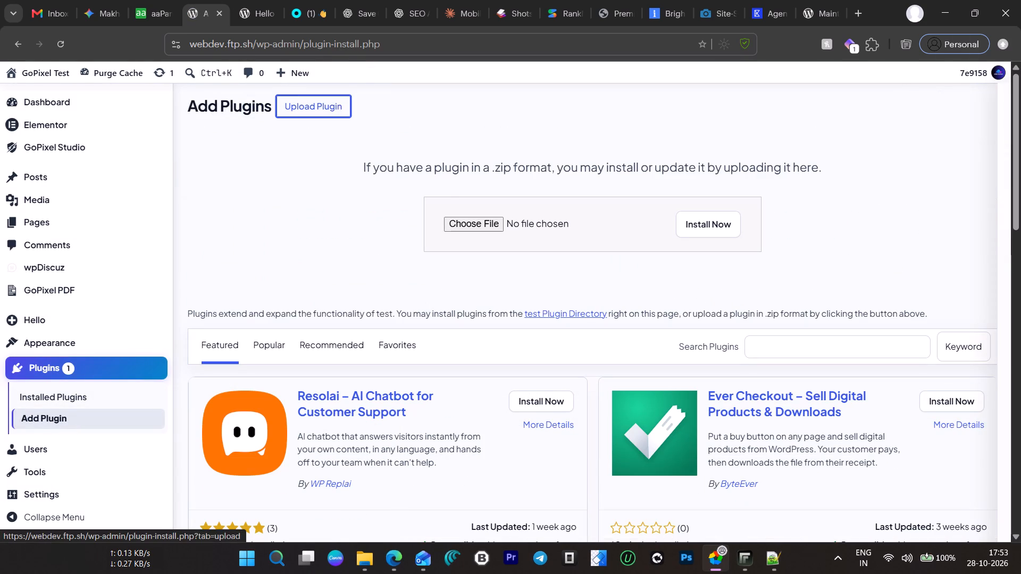
# Upload and install gyansagar-astro-tools-1.4.0.zip from Music > vedic-server-side > wordpress-plugin.
pyautogui.click(464, 220)
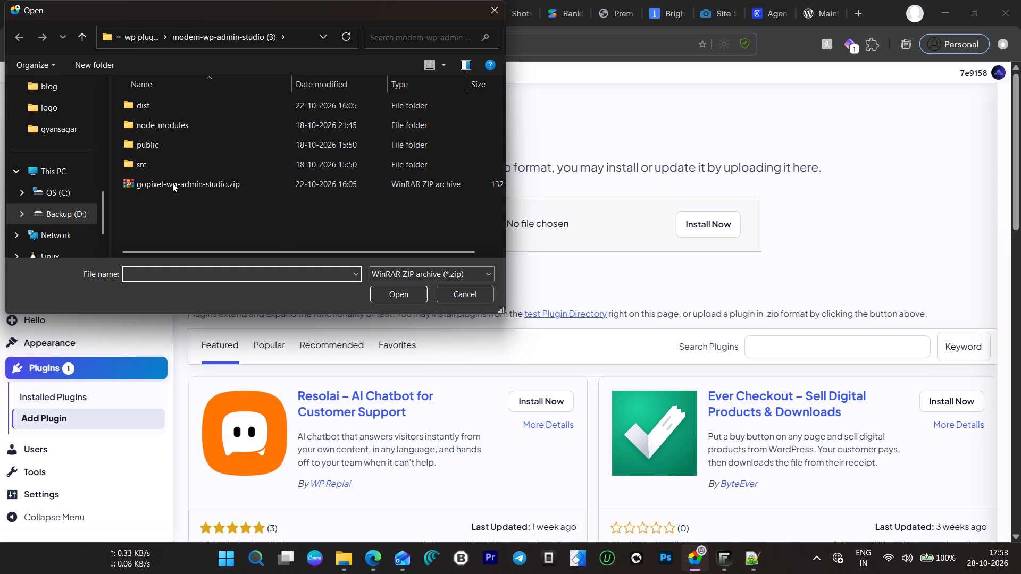
pyautogui.scroll(1, 56, 191)
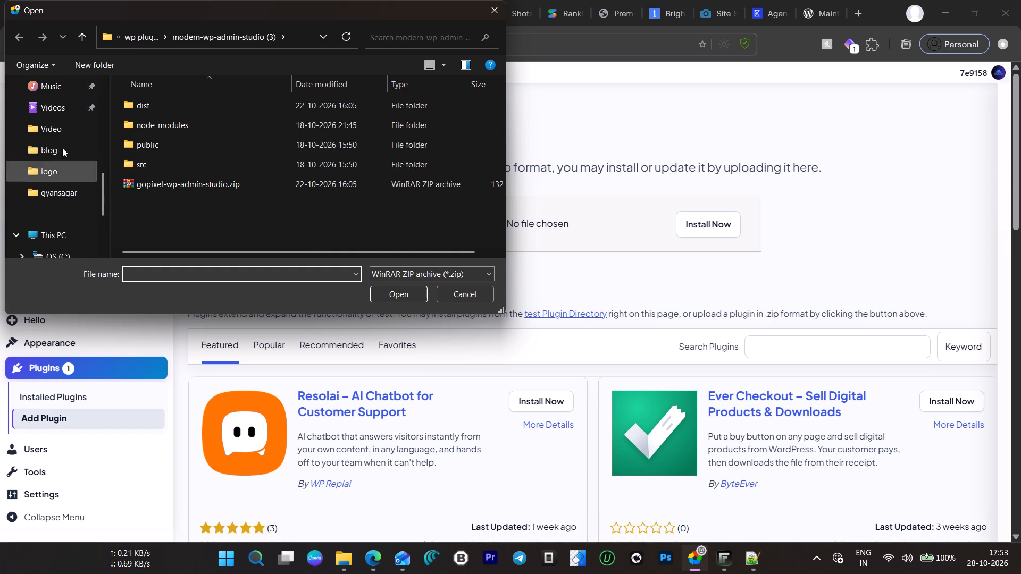
pyautogui.click(60, 88)
pyautogui.scroll(-2, 155, 165)
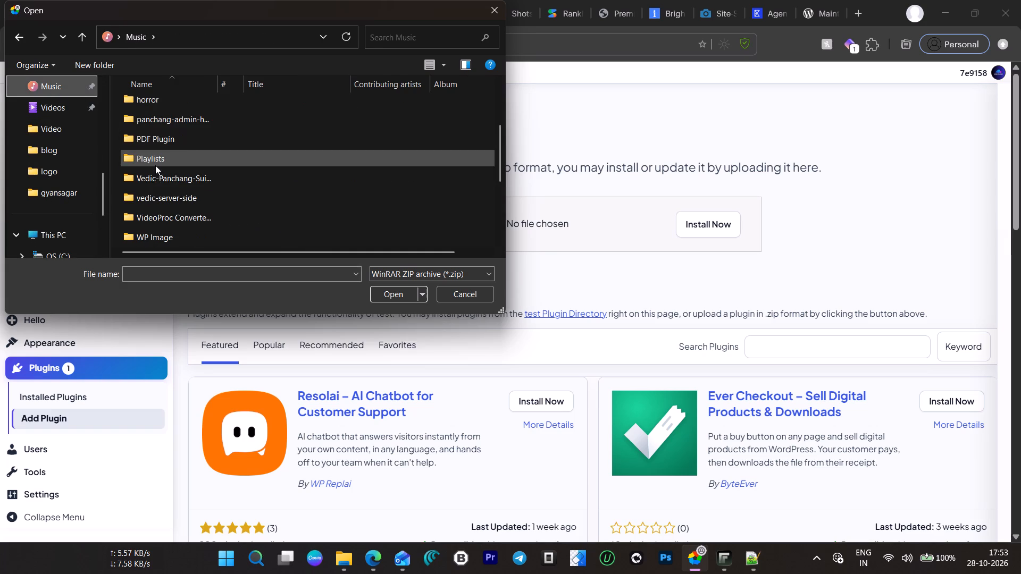
pyautogui.doubleClick(157, 194)
pyautogui.scroll(-1, 158, 191)
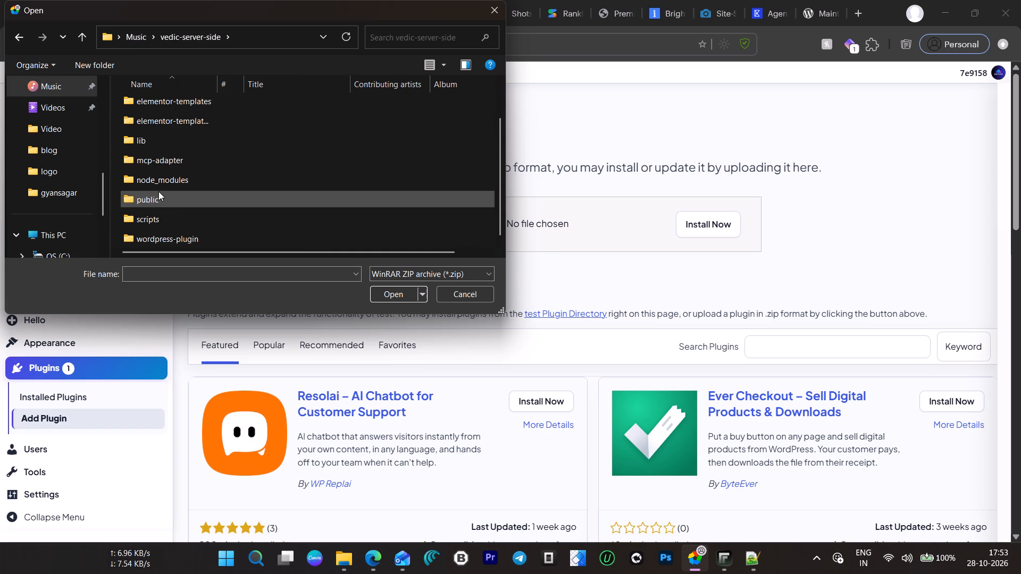
pyautogui.doubleClick(155, 241)
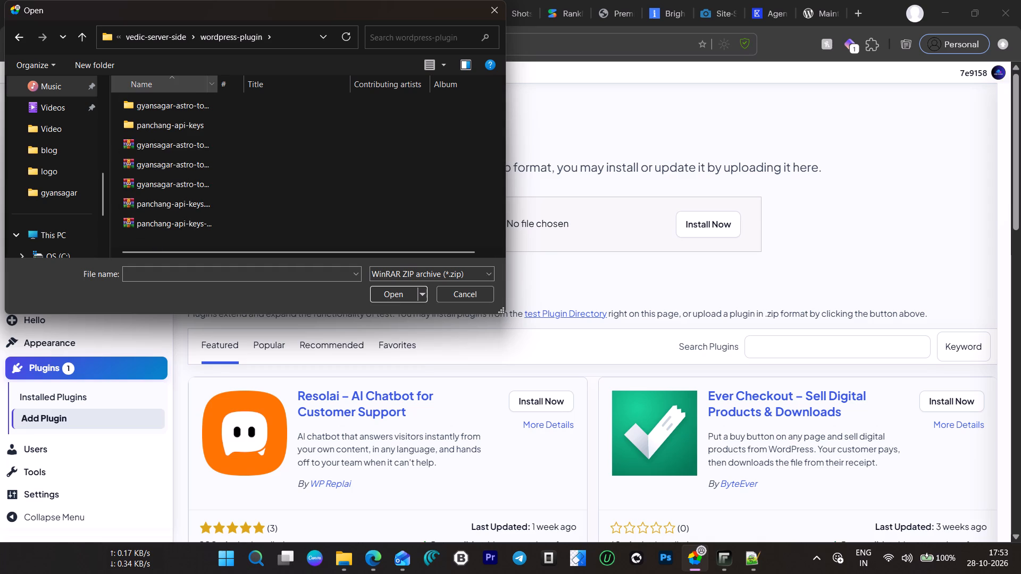
pyautogui.moveTo(217, 87); pyautogui.dragTo(267, 88)
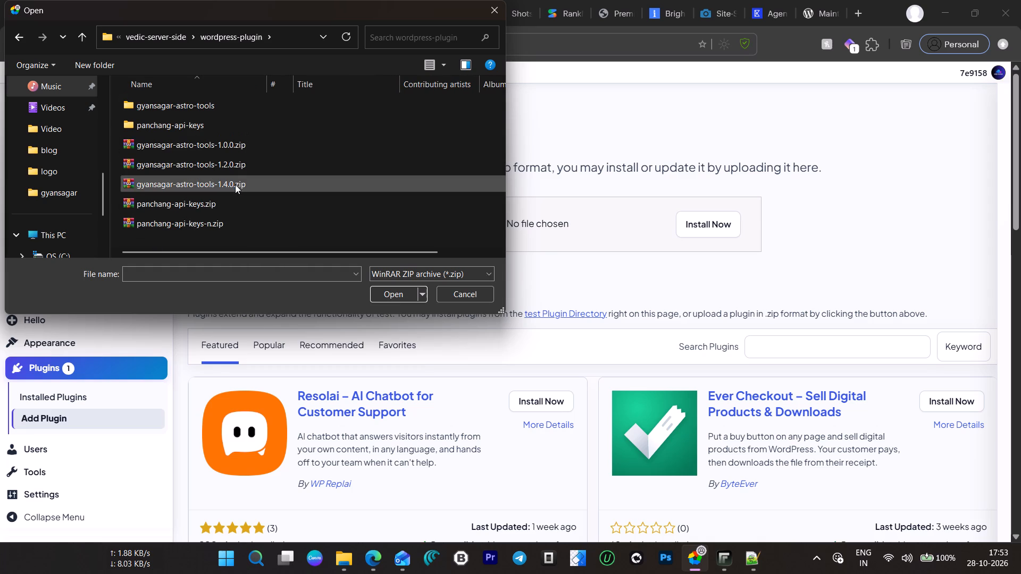
pyautogui.doubleClick(235, 184)
pyautogui.click(737, 217)
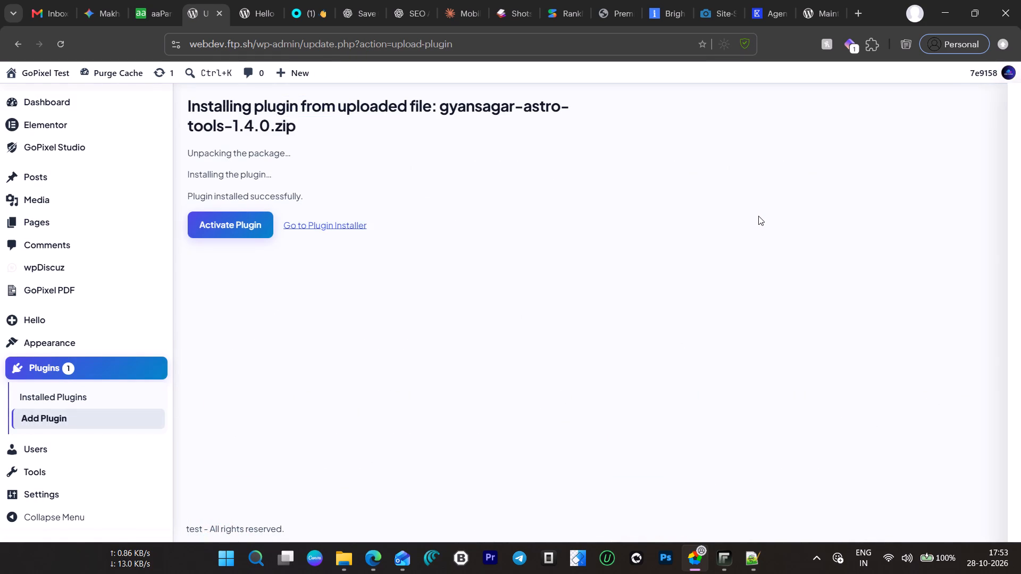
# Activate the newly installed Gyansagar Astro Tools plugin.
pyautogui.click(174, 217)
pyautogui.click(216, 218)
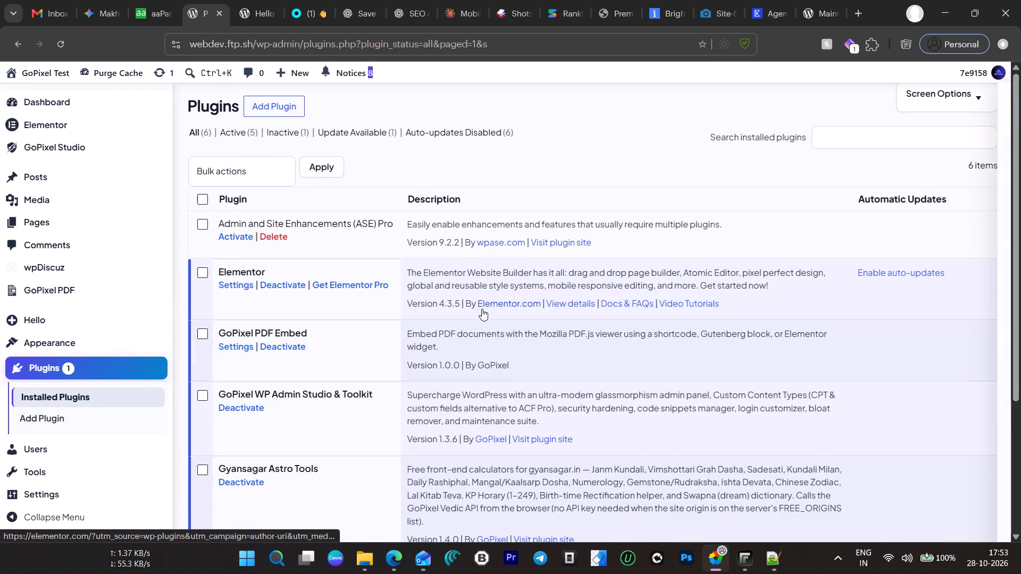
# Review the GoPixel PDF settings page, from the display and viewer features to the external files and data options.
pyautogui.click(137, 294)
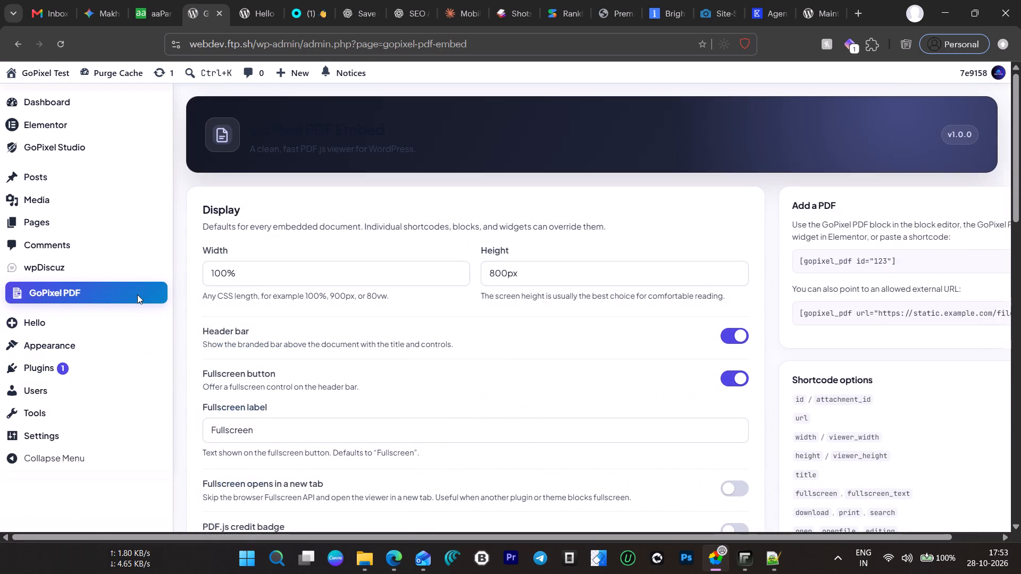
pyautogui.scroll(-3, 466, 323)
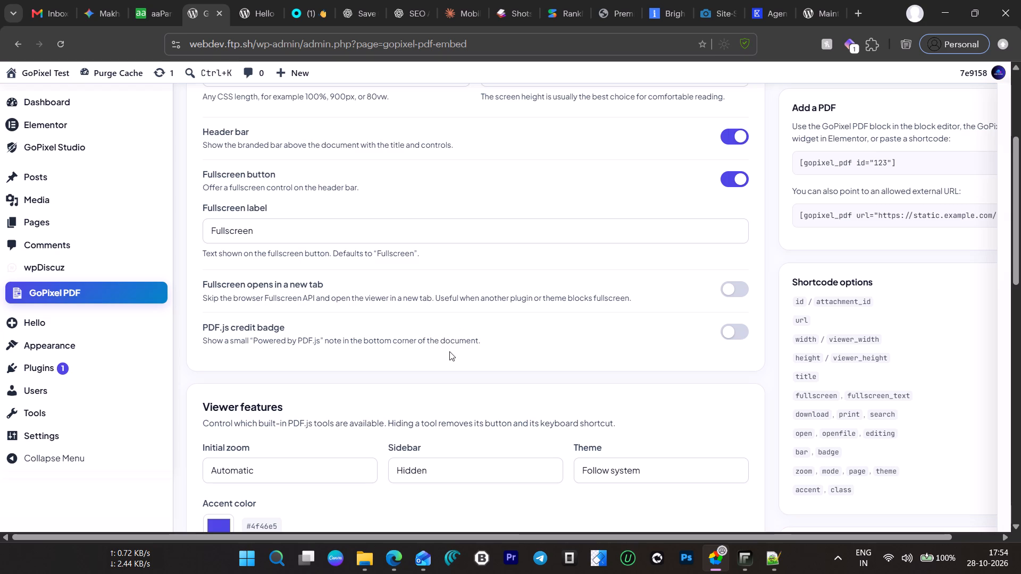
pyautogui.scroll(-1, 449, 351)
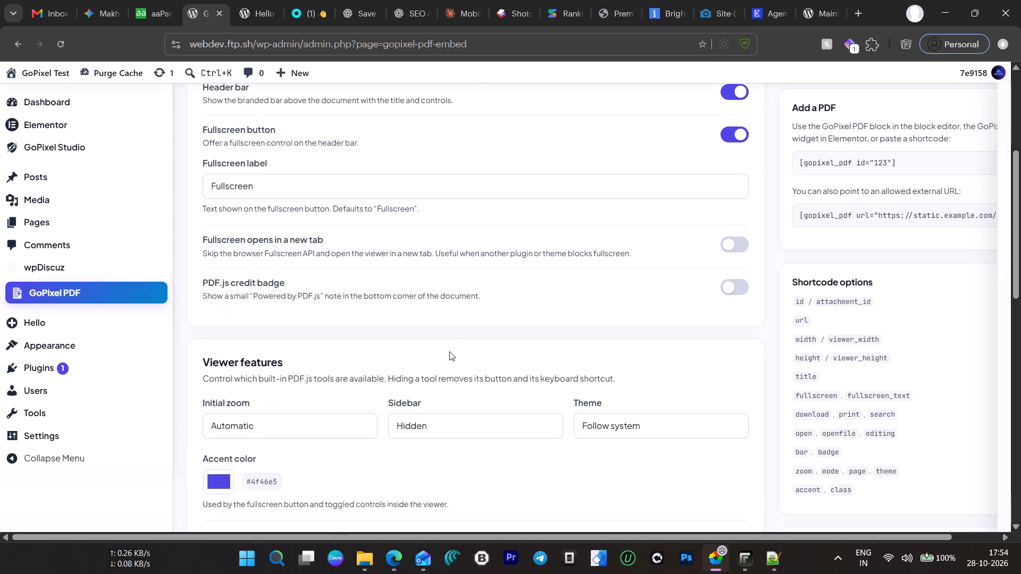
pyautogui.scroll(-3, 449, 351)
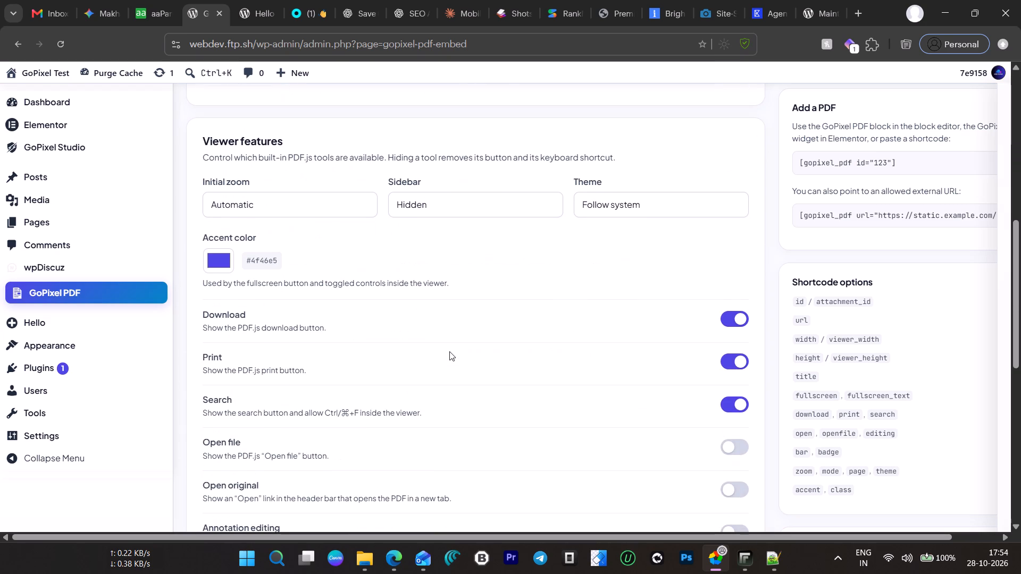
pyautogui.scroll(-6, 449, 351)
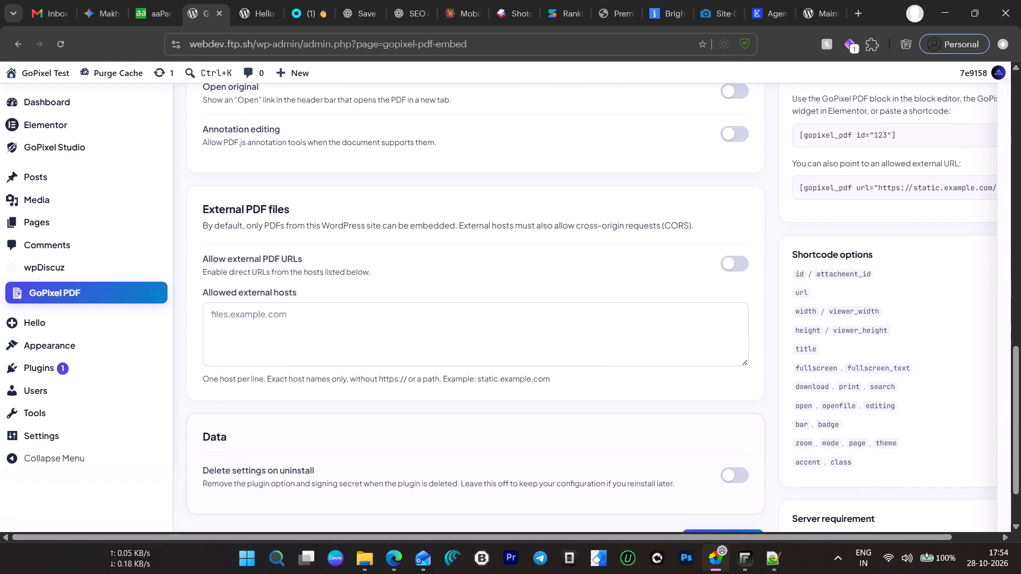
pyautogui.scroll(-2, 449, 351)
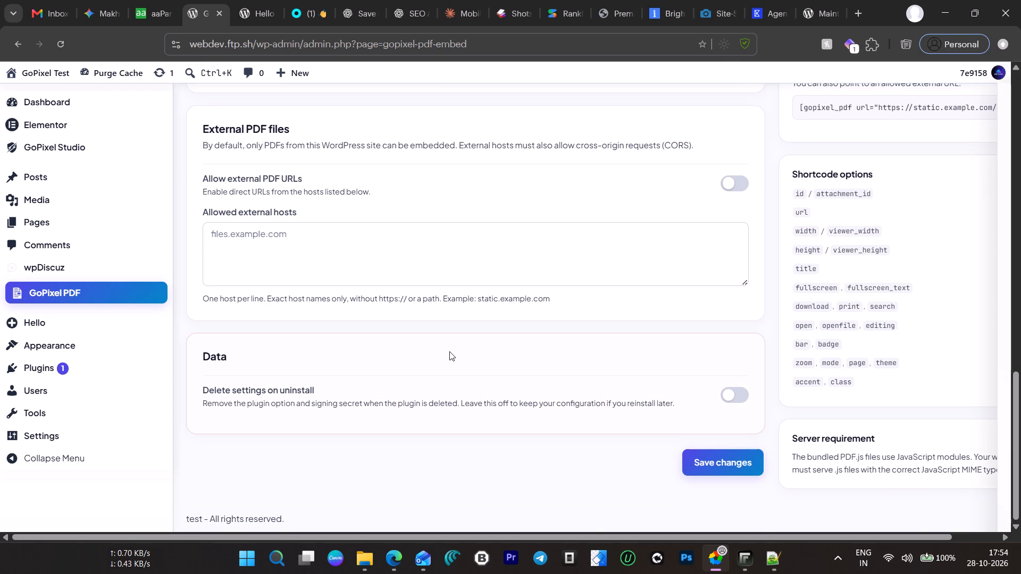
pyautogui.scroll(11, 449, 351)
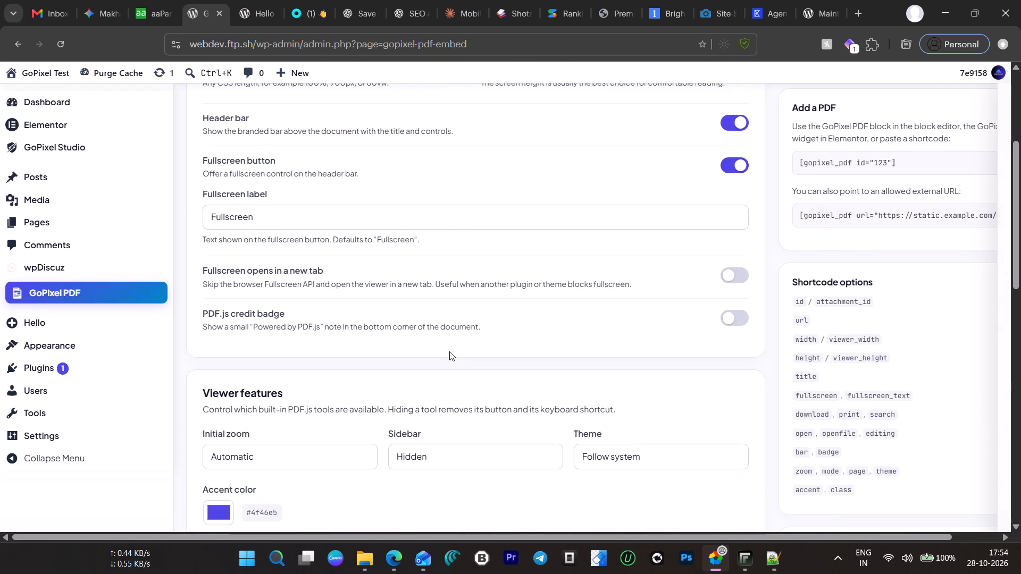
pyautogui.scroll(5, 449, 351)
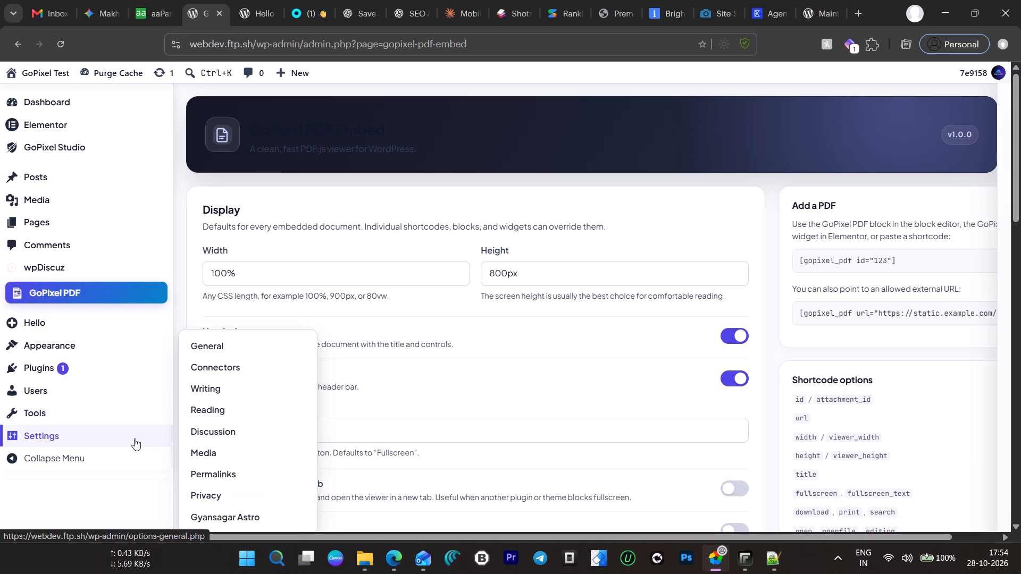
# Open the Gyansagar Astro settings page and copy the [gyansagar_kundali] shortcode.
pyautogui.click(254, 517)
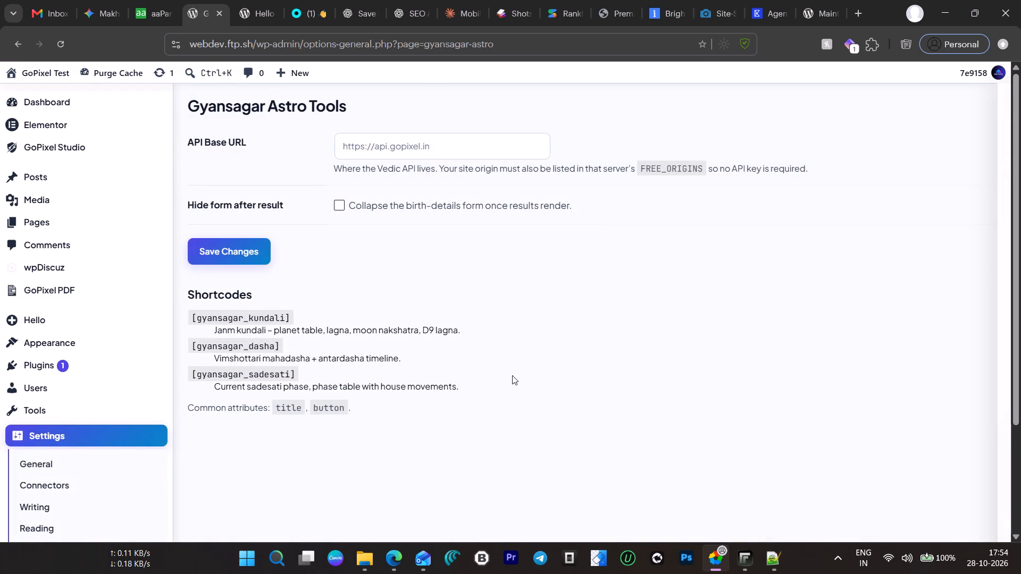
pyautogui.scroll(1, 512, 375)
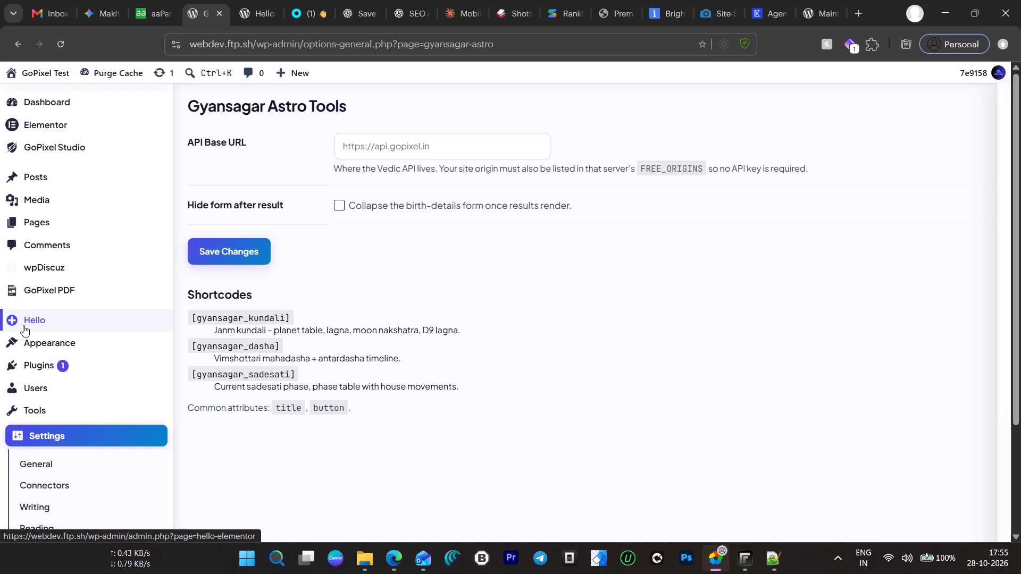
pyautogui.tripleClick(253, 319)
pyautogui.rightClick(254, 317)
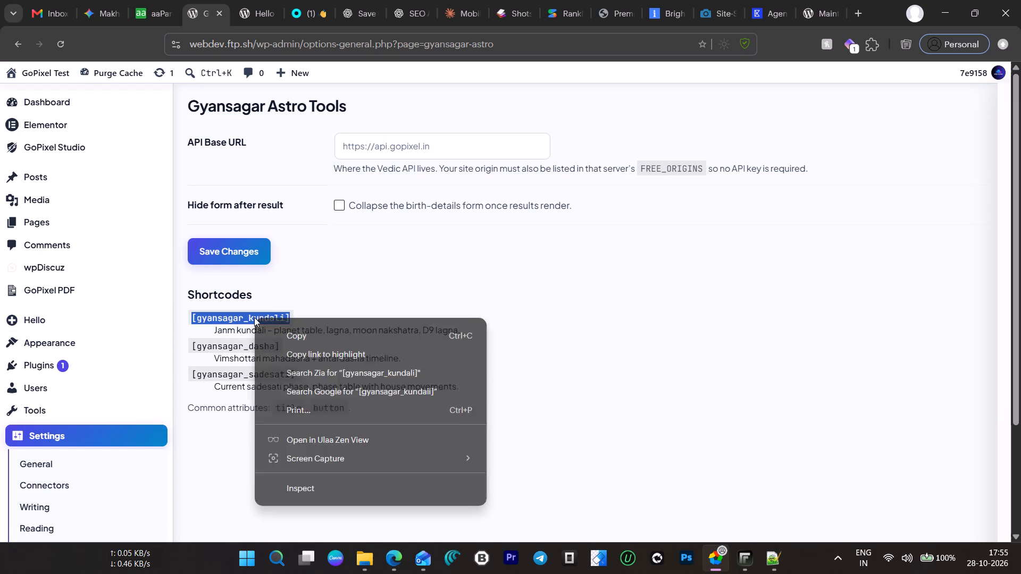
pyautogui.click(291, 341)
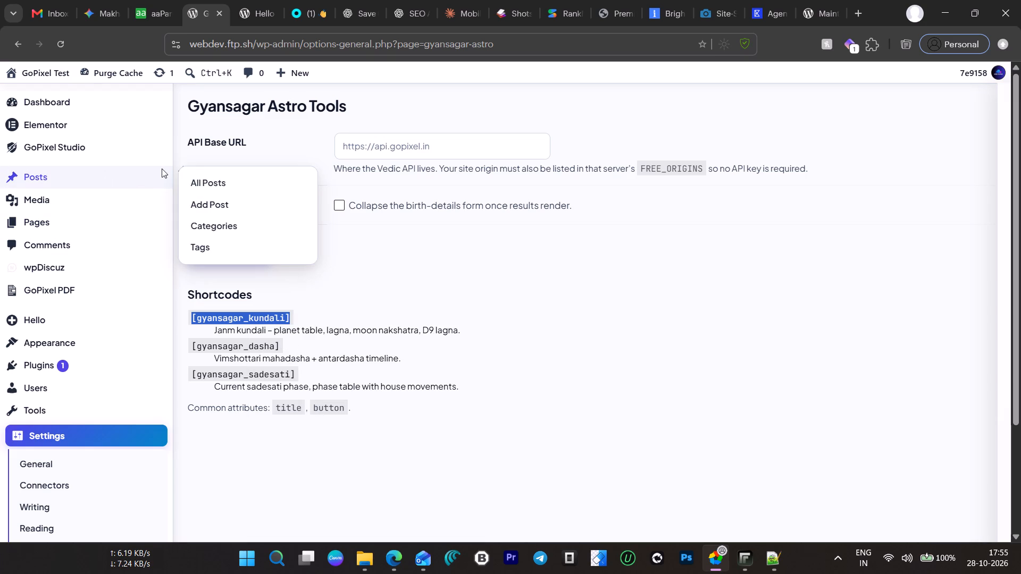
# Create a new post titled "test" with the copied [gyansagar_kundali] shortcode as its content.
pyautogui.click(219, 198)
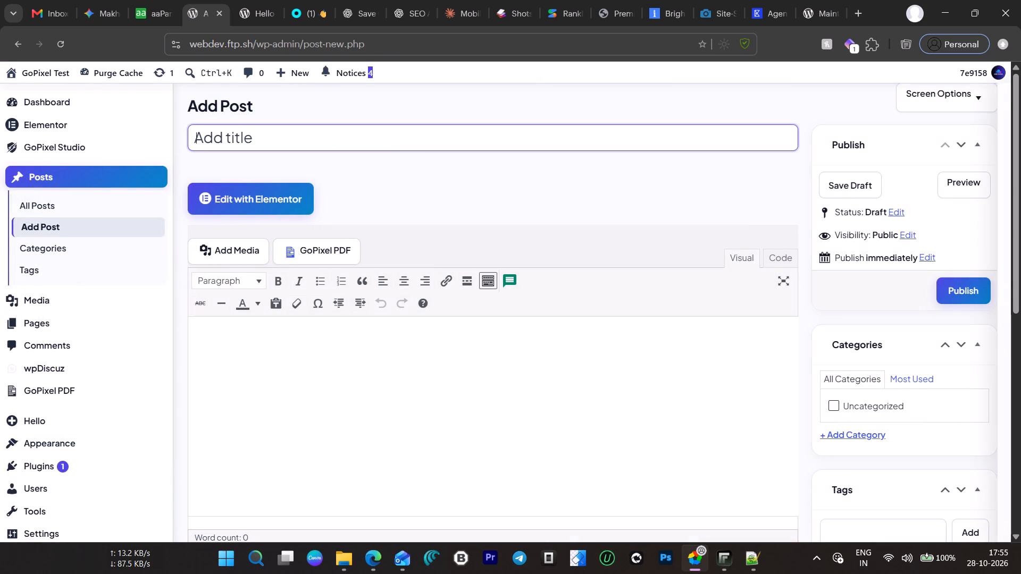
pyautogui.click(448, 346)
pyautogui.hotkey('ctrl', 'v')
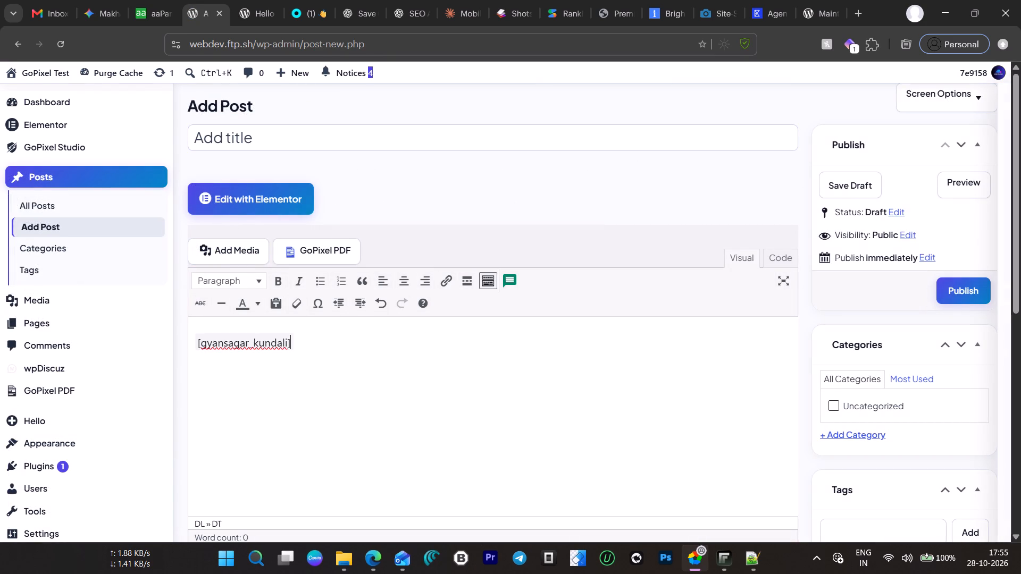
pyautogui.click(280, 132)
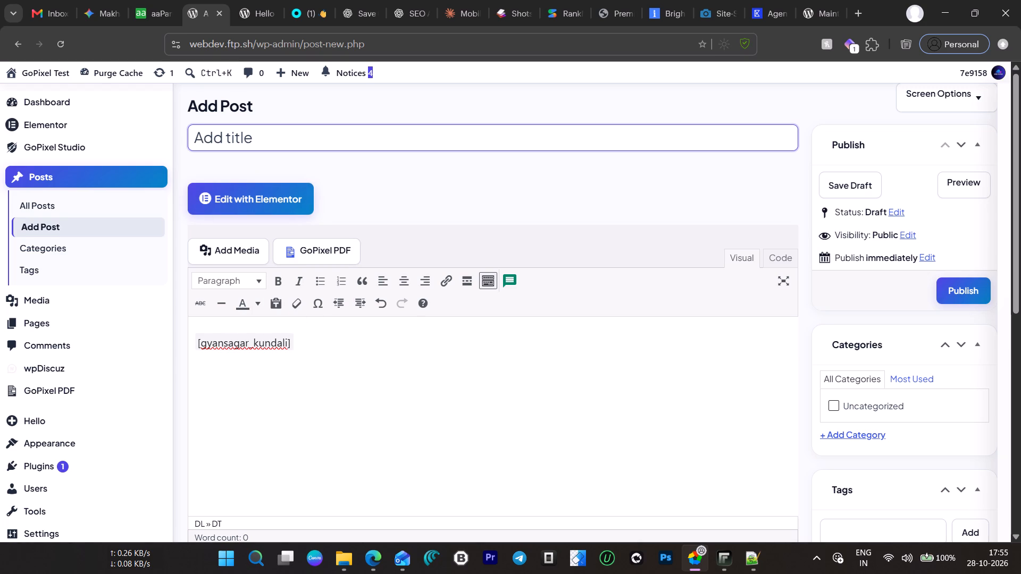
pyautogui.write('test')
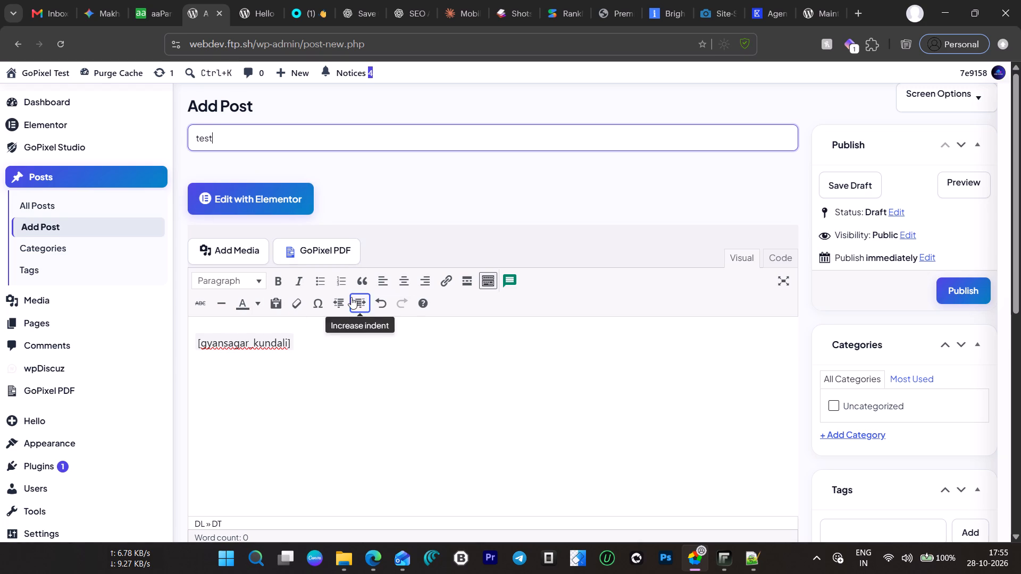
# Upload 2015.486022.108-UPNISADAYBRAMAHA_copy.pdf from Music > Ancient-Books and insert it into the post as a GoPixel PDF.
pyautogui.click(339, 248)
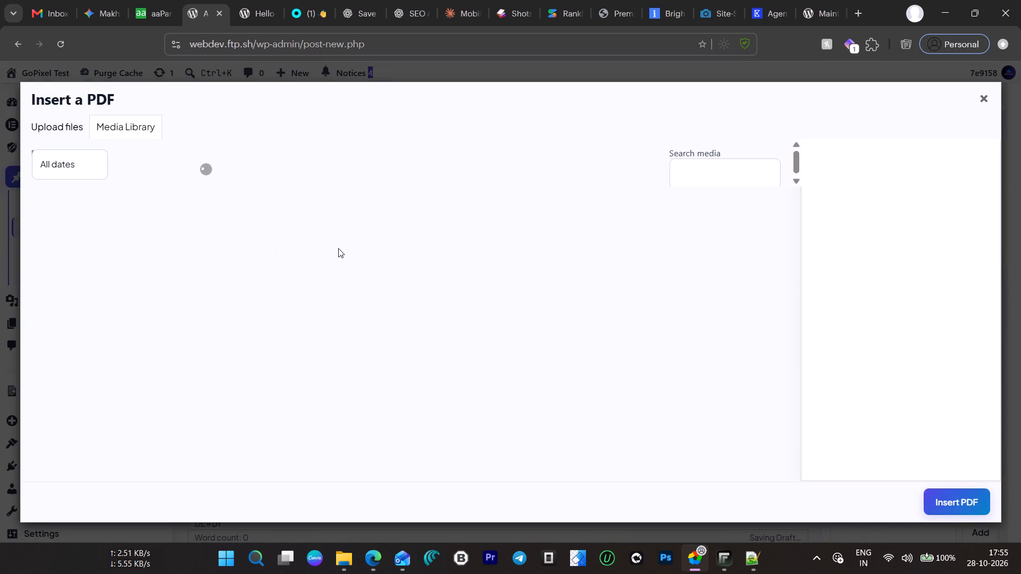
pyautogui.click(410, 348)
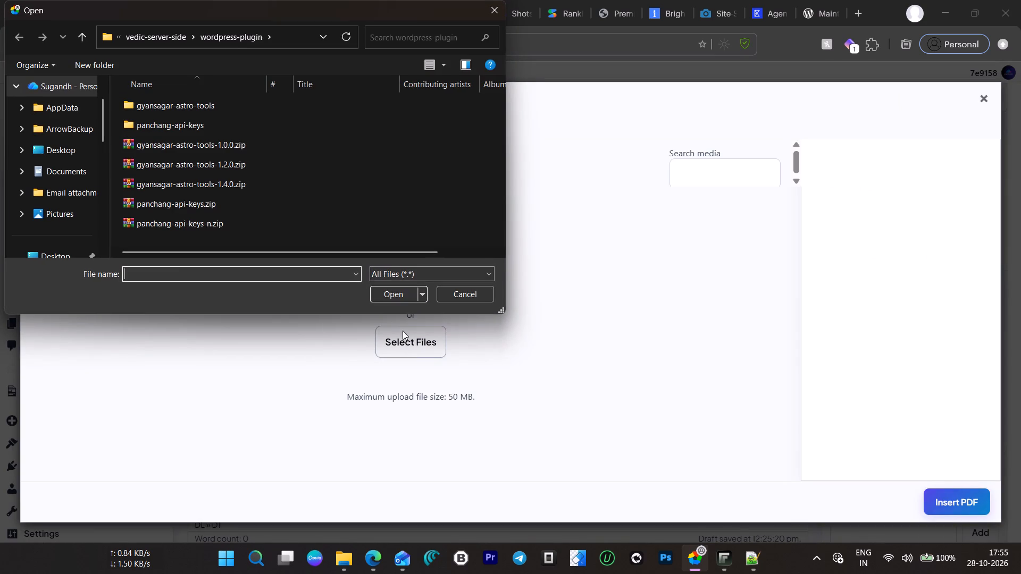
pyautogui.click(85, 38)
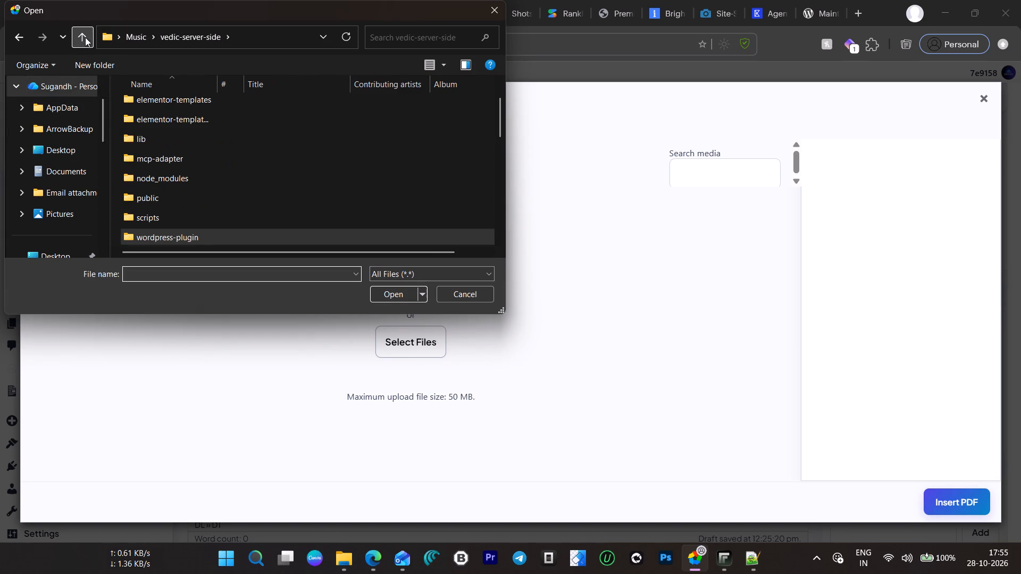
pyautogui.scroll(6, 151, 123)
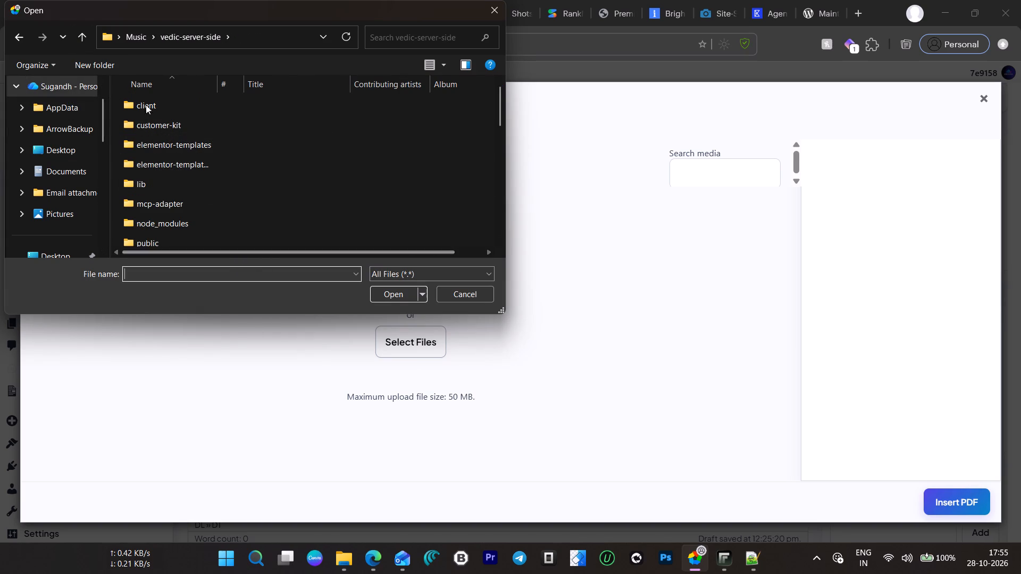
pyautogui.click(78, 34)
pyautogui.scroll(6, 187, 176)
pyautogui.doubleClick(181, 150)
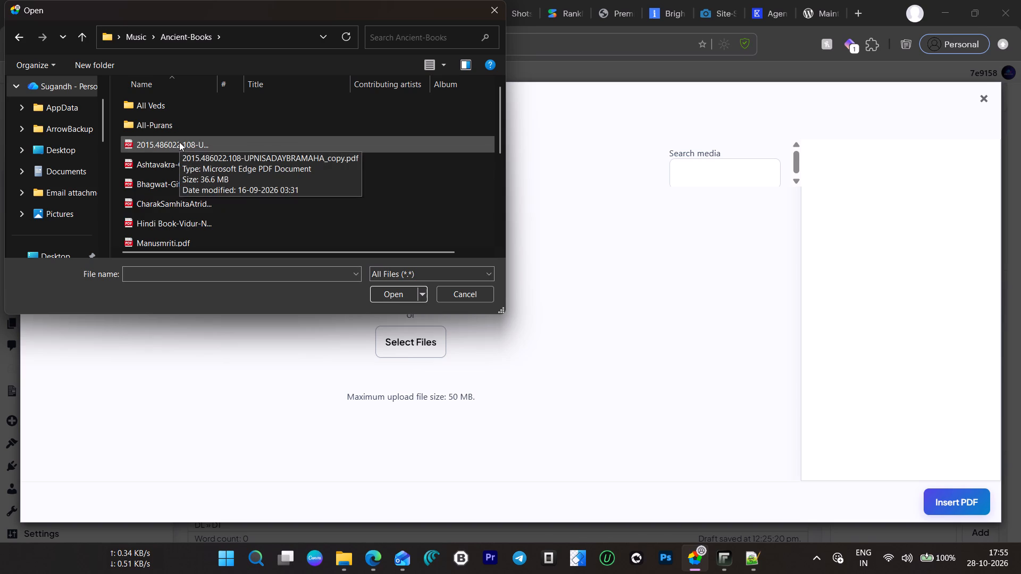
pyautogui.click(179, 142)
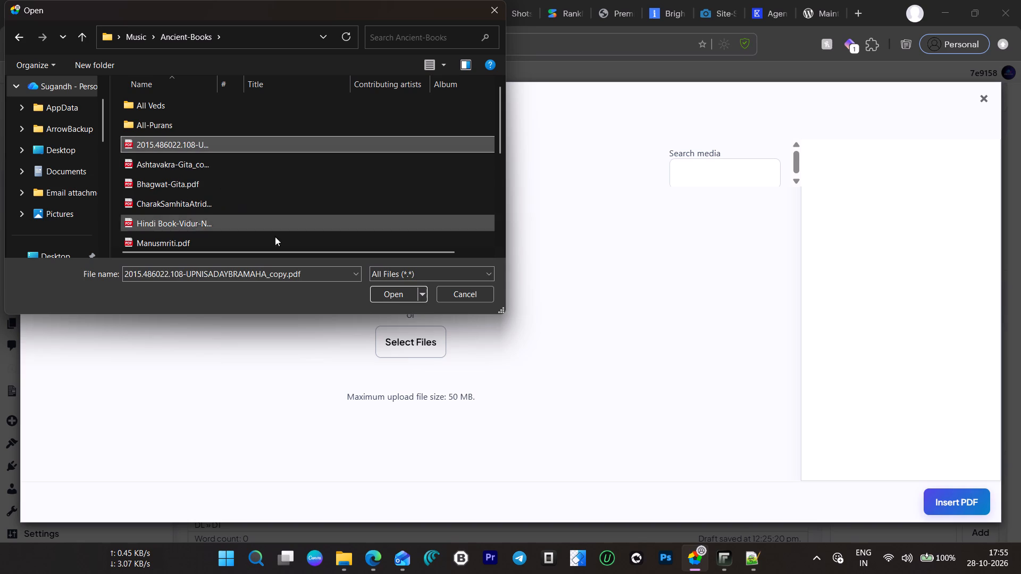
pyautogui.click(388, 298)
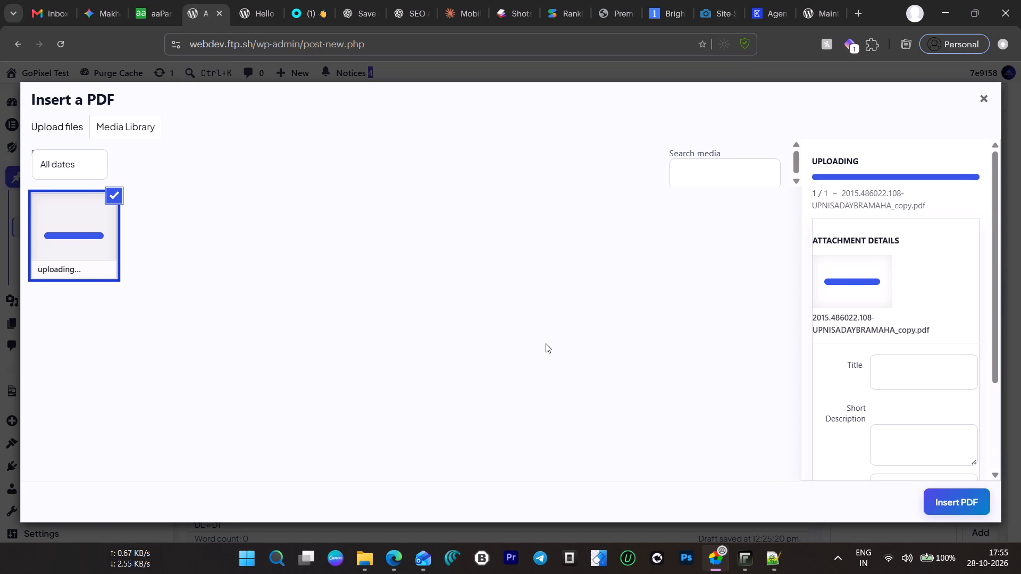
pyautogui.click(953, 500)
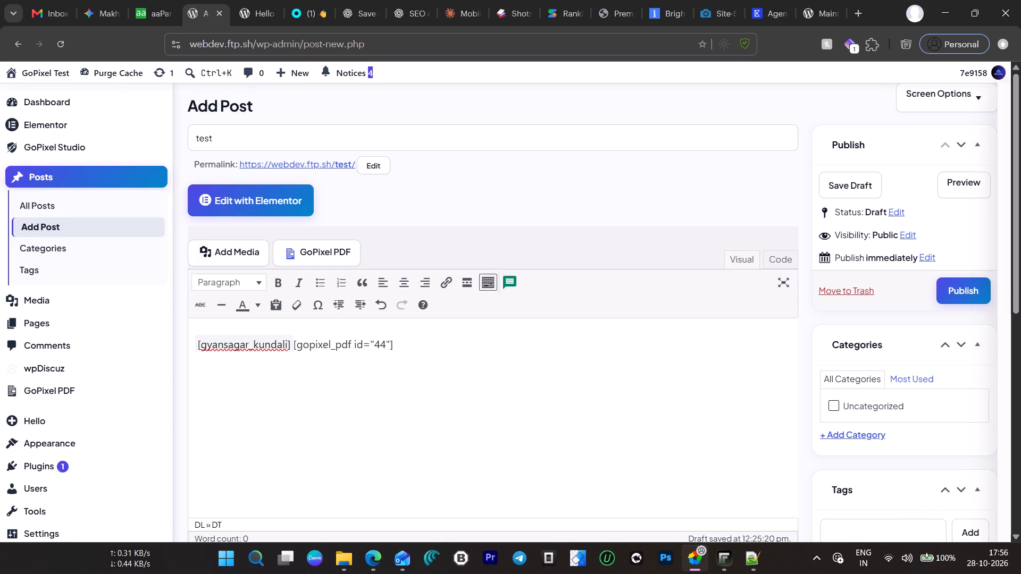
# Move the PDF shortcode onto its own paragraph below the [gyansagar_kundali] shortcode.
pyautogui.click(292, 340)
pyautogui.press('Return')
pyautogui.press('Return')
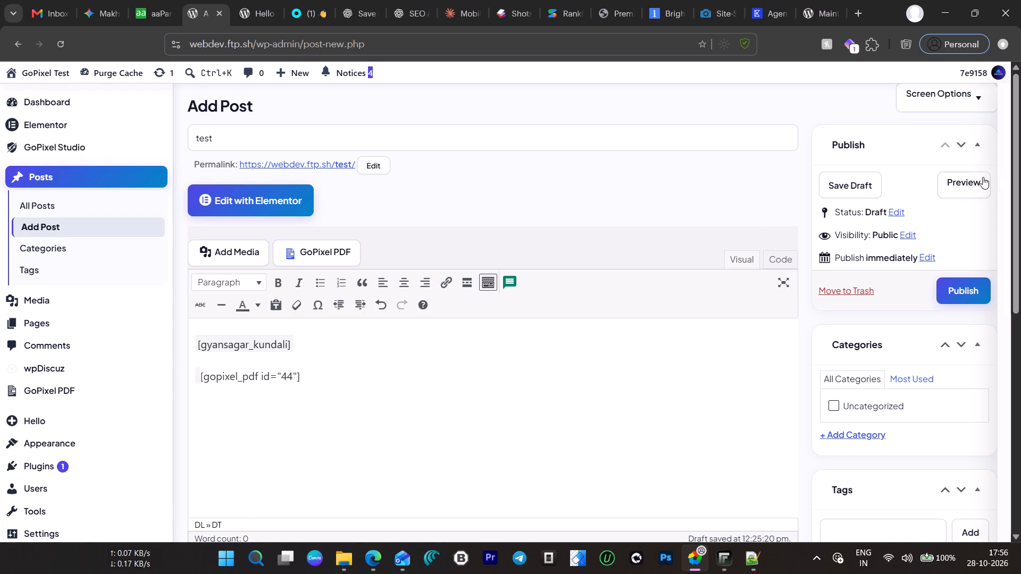
# Preview the post and examine how the kundali birth-details form and the embedded PDF viewer render.
pyautogui.click(961, 178)
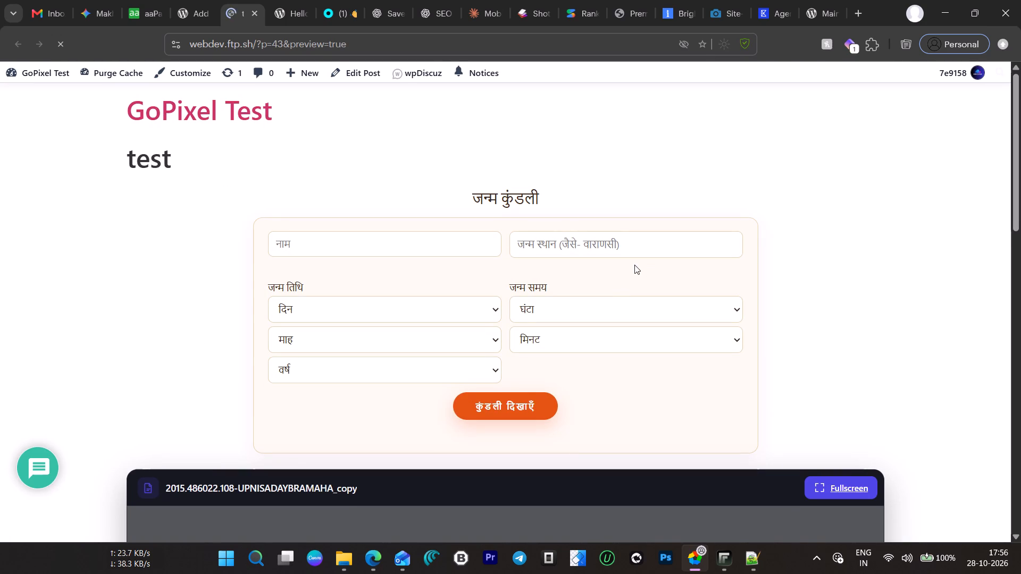
pyautogui.scroll(-2, 642, 269)
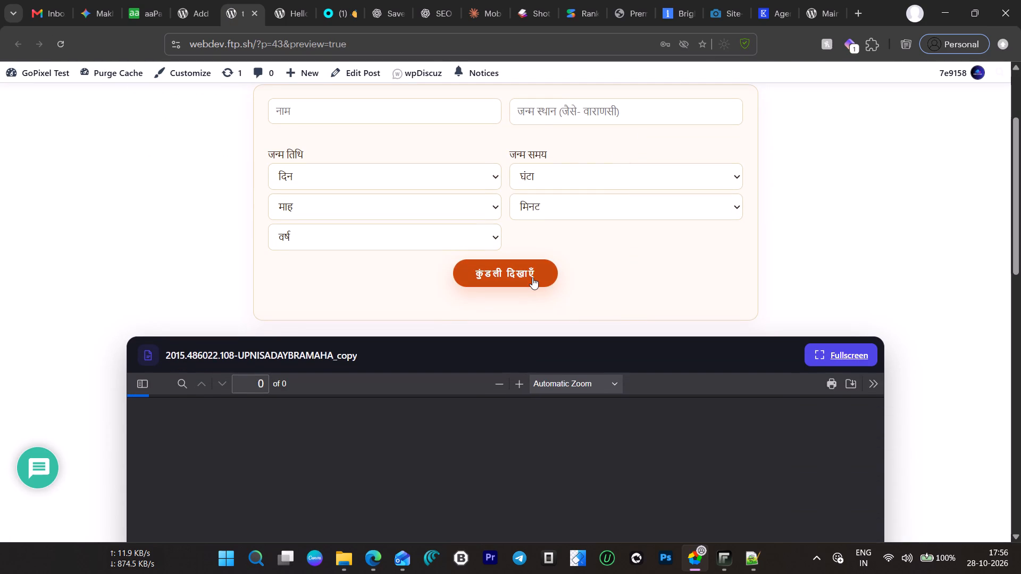
pyautogui.scroll(1, 623, 283)
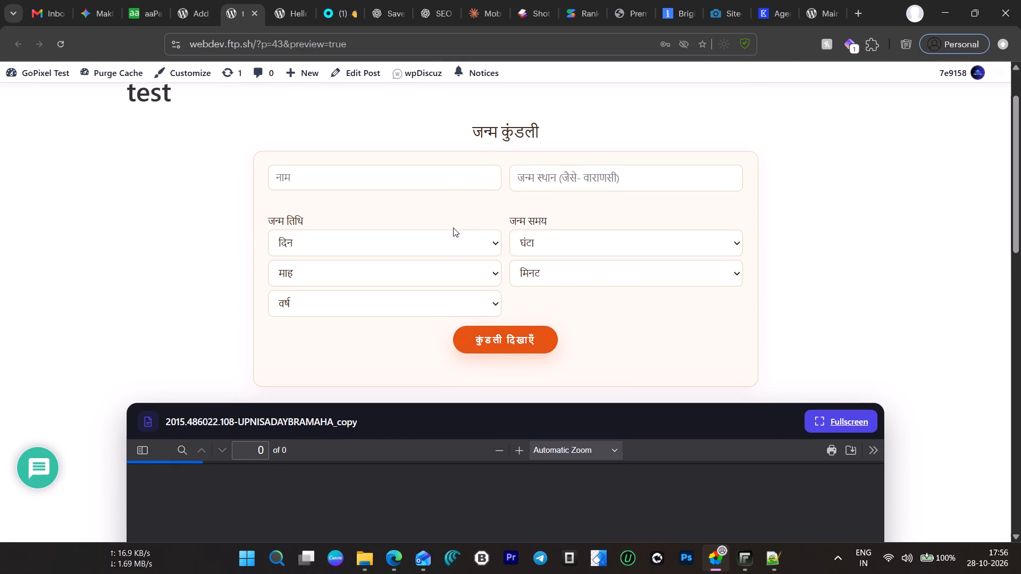
pyautogui.scroll(-6, 436, 315)
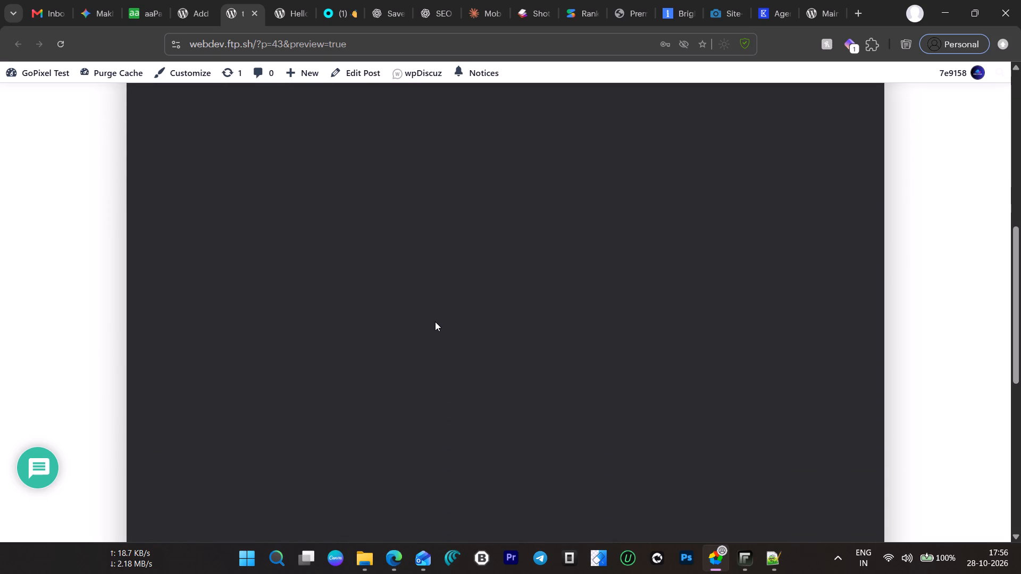
pyautogui.scroll(-2, 435, 322)
pyautogui.scroll(4, 435, 322)
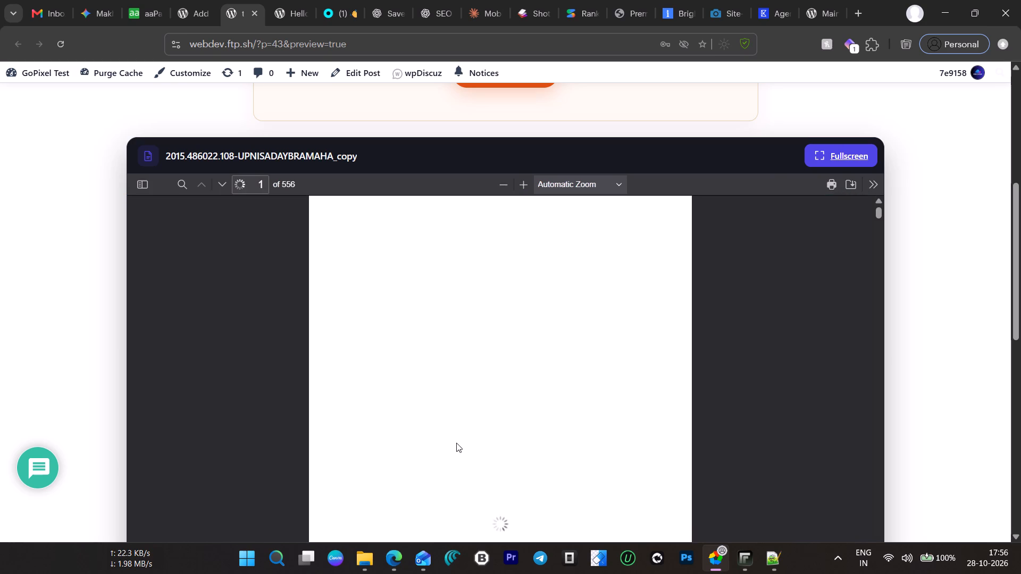
pyautogui.scroll(-2, 562, 366)
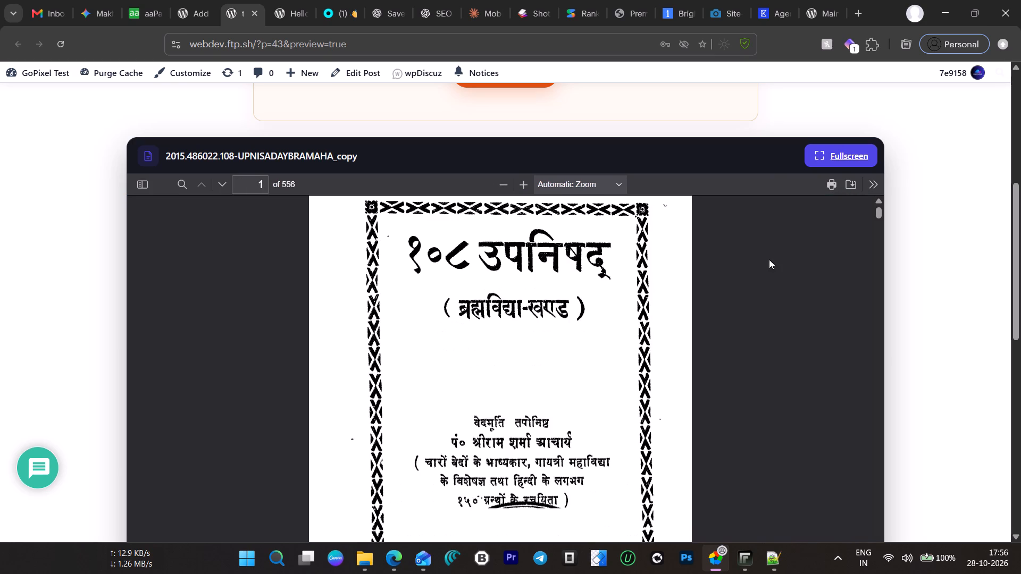
pyautogui.scroll(-2, 771, 258)
pyautogui.scroll(2, 772, 257)
pyautogui.scroll(-3, 1019, 164)
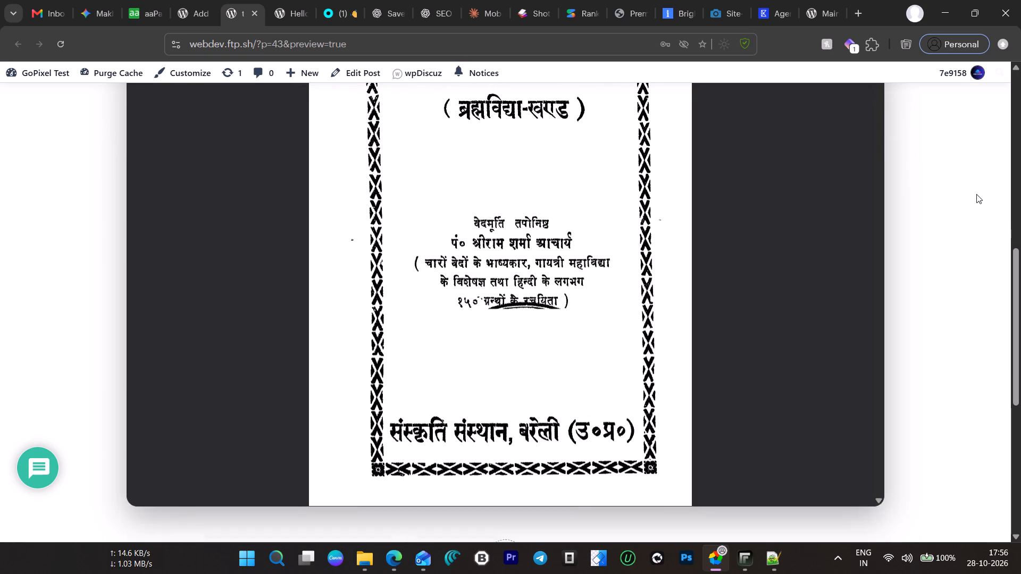
pyautogui.scroll(1, 976, 194)
pyautogui.scroll(2, 522, 221)
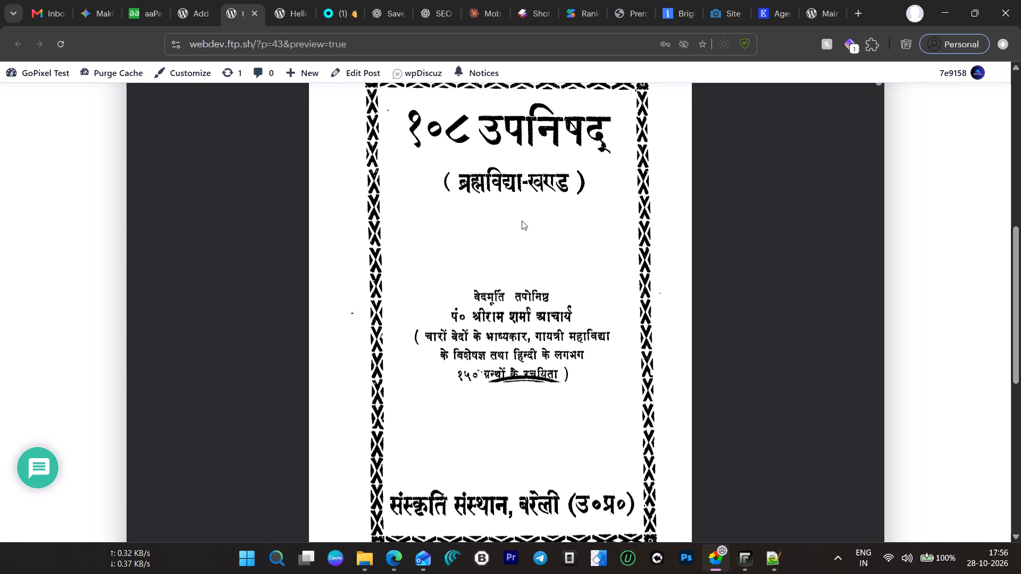
# Browse through the book's opening pages in the embedded PDF viewer to check page loading and scrolling.
pyautogui.scroll(-13, 522, 221)
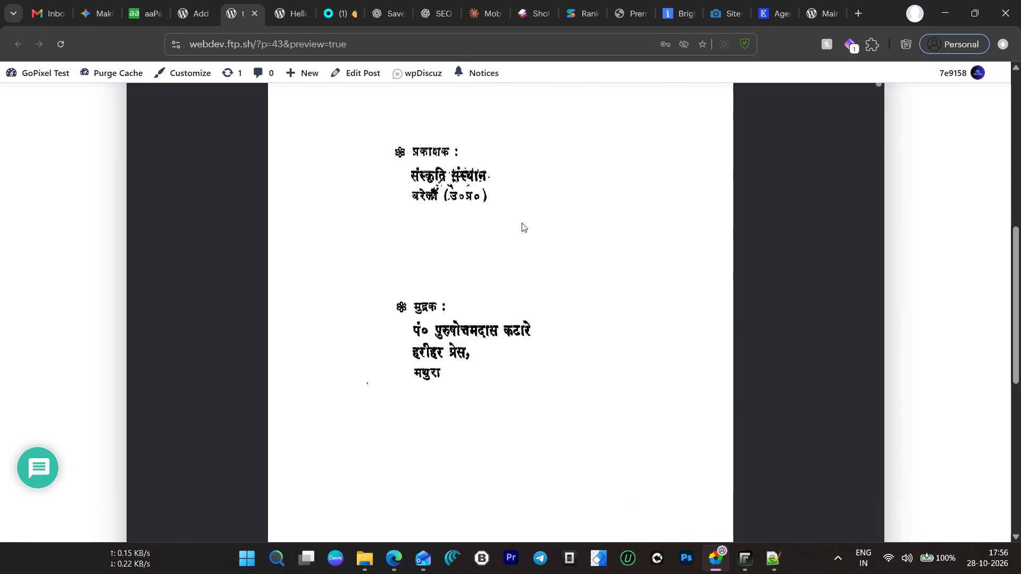
pyautogui.scroll(-20, 522, 223)
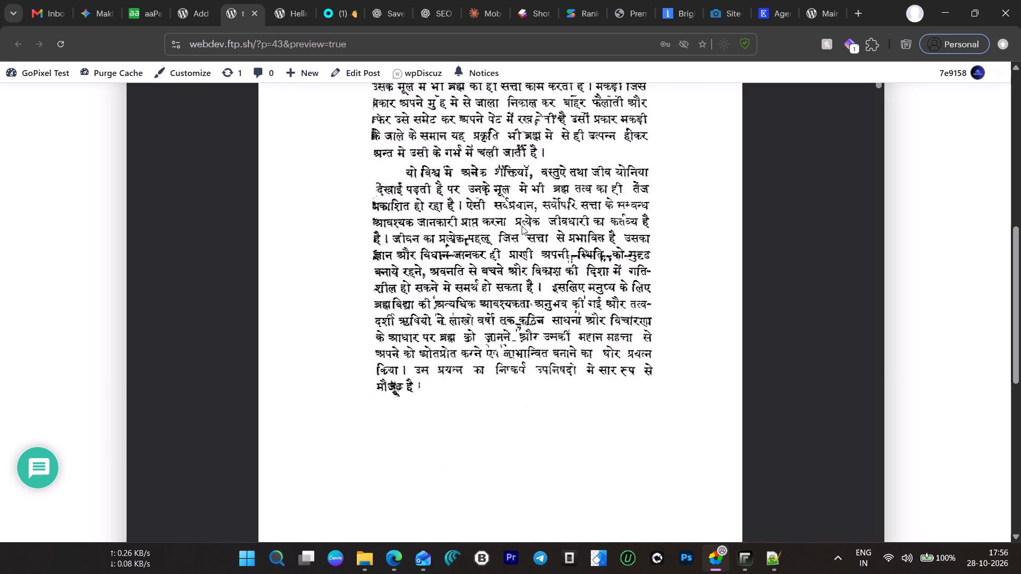
pyautogui.scroll(-19, 522, 226)
pyautogui.scroll(-10, 522, 226)
pyautogui.scroll(1, 522, 226)
pyautogui.scroll(-20, 522, 226)
pyautogui.scroll(-3, 522, 226)
pyautogui.scroll(1, 523, 233)
pyautogui.scroll(-12, 523, 233)
pyautogui.scroll(6, 979, 201)
pyautogui.scroll(-2, 962, 217)
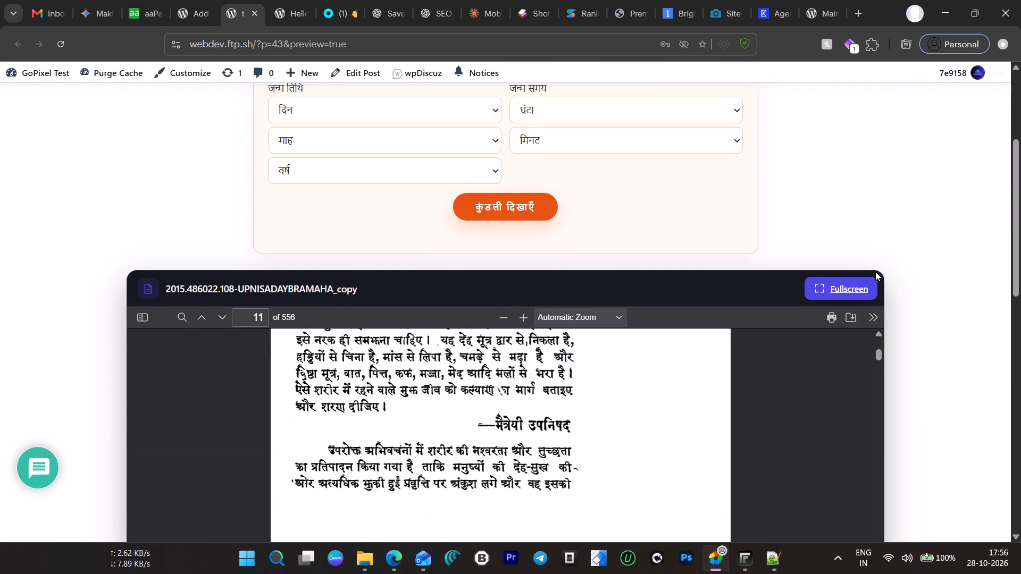
# Check the PDF viewer's fullscreen mode by reading on through the pages, and return to the post preview.
pyautogui.click(851, 288)
pyautogui.scroll(-6, 635, 262)
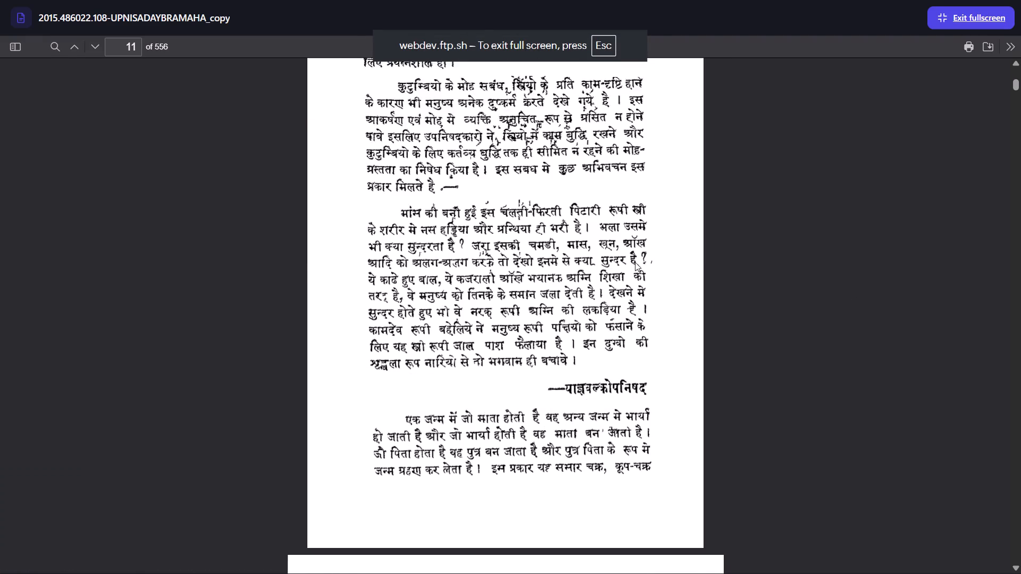
pyautogui.scroll(-5, 635, 262)
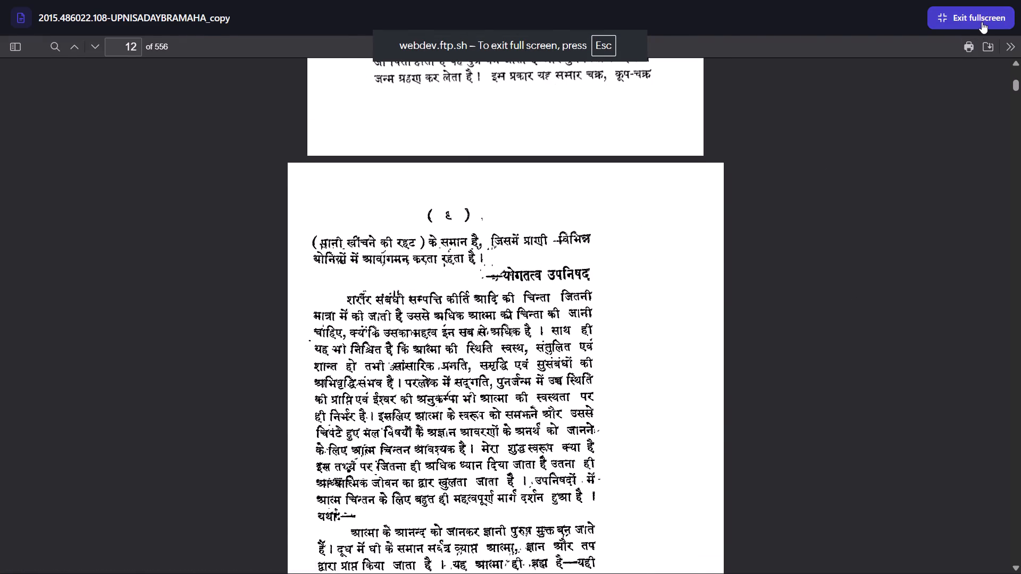
pyautogui.click(982, 22)
pyautogui.scroll(-1, 882, 155)
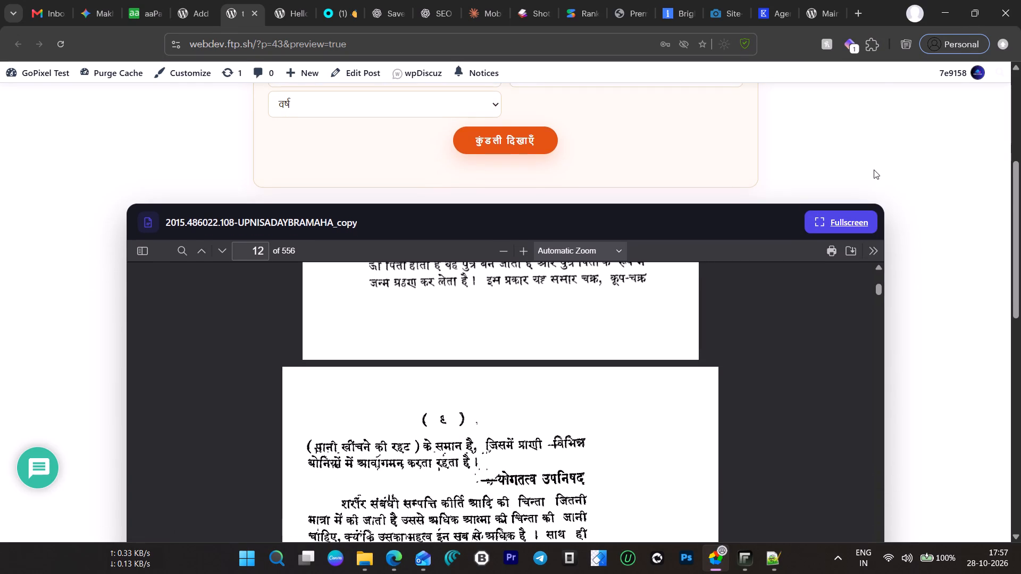
# Examine the post preview around the embedded PDF viewer, checking page scrolling, the rating and comment area, and the kundali form.
pyautogui.scroll(-2, 874, 170)
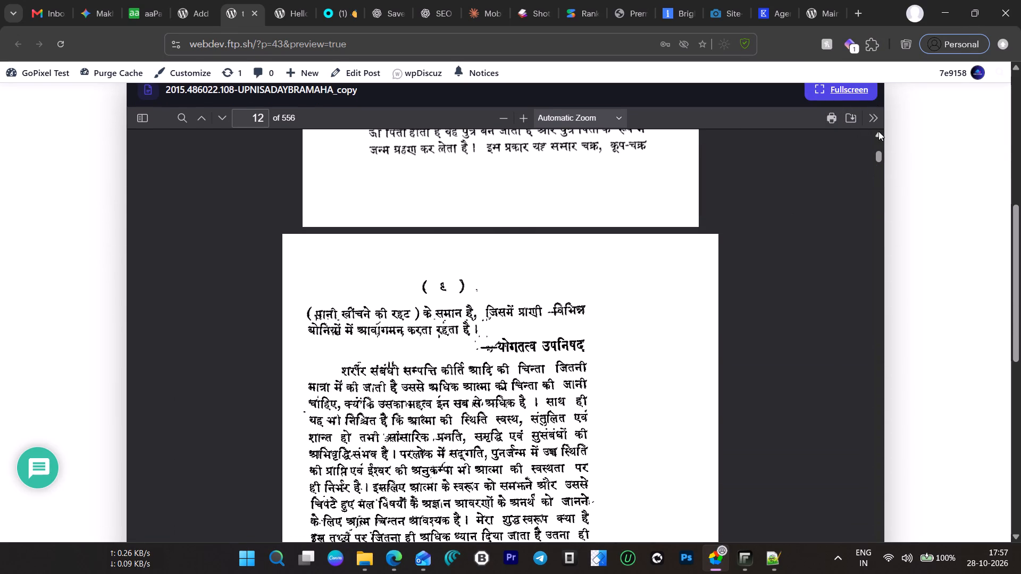
pyautogui.scroll(2, 523, 333)
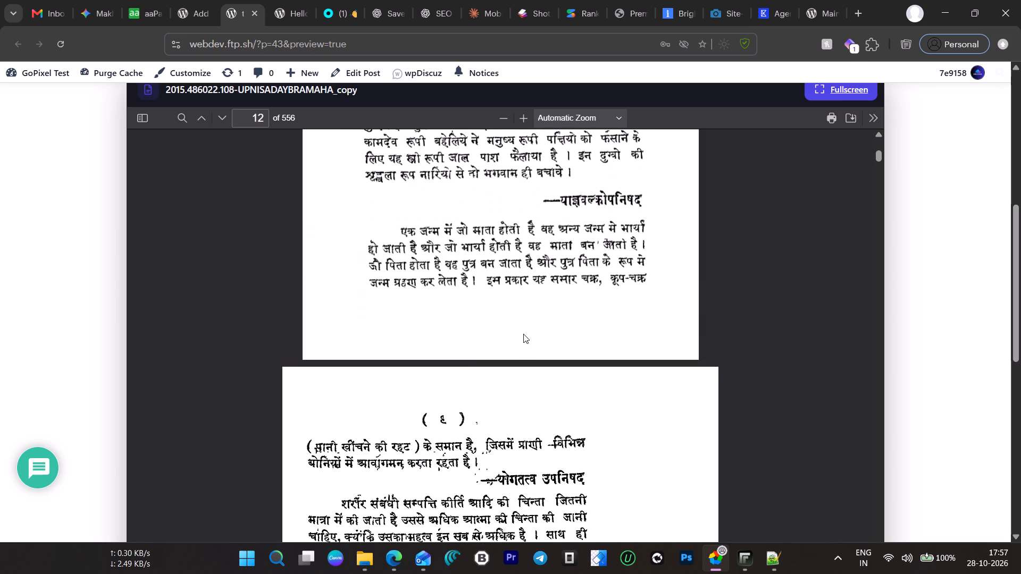
pyautogui.scroll(1, 532, 330)
pyautogui.scroll(-6, 532, 330)
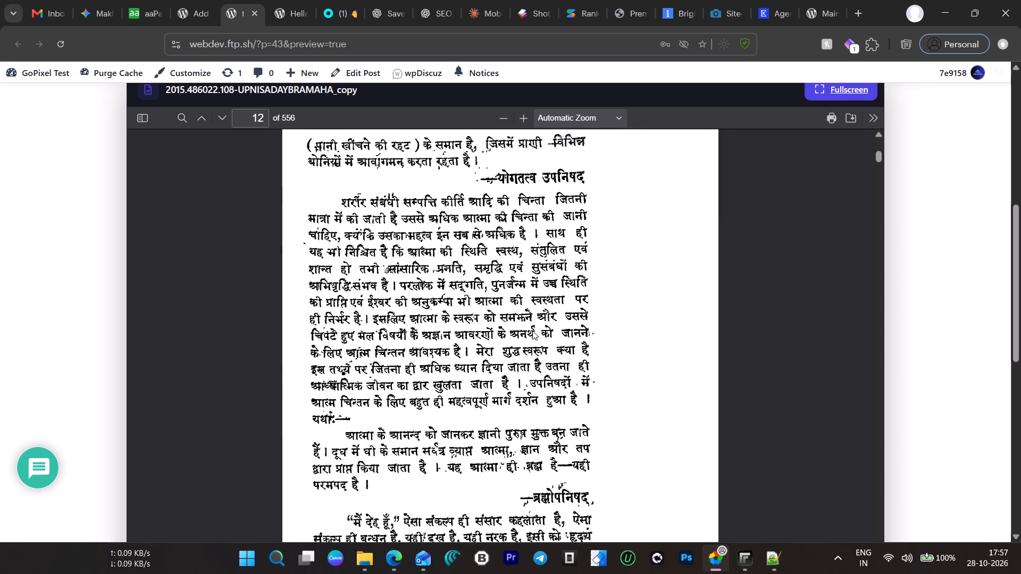
pyautogui.scroll(-8, 532, 331)
pyautogui.scroll(1, 532, 332)
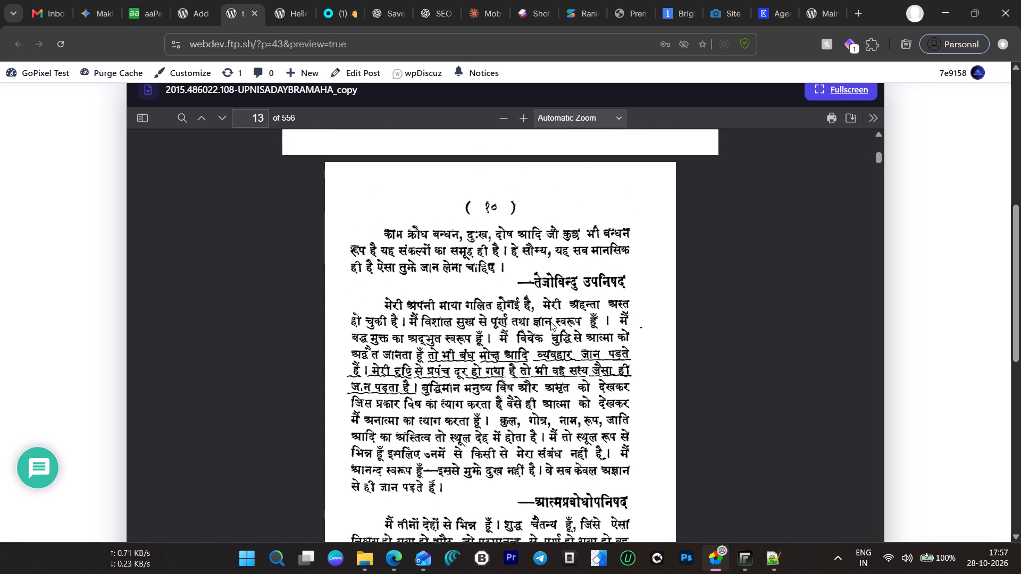
pyautogui.scroll(-6, 944, 212)
pyautogui.scroll(1, 944, 212)
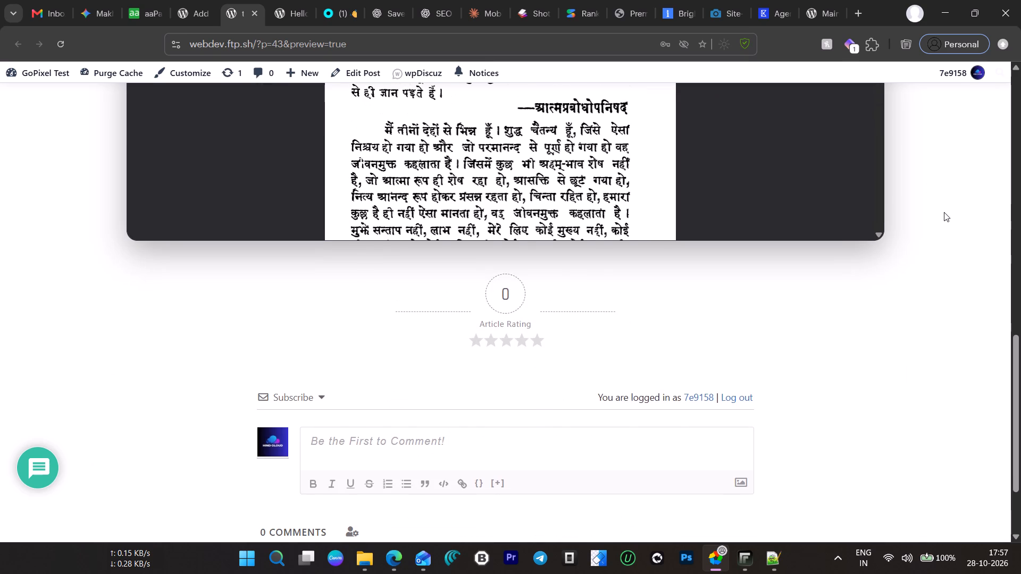
pyautogui.scroll(2, 944, 212)
pyautogui.scroll(-3, 944, 212)
pyautogui.scroll(5, 944, 212)
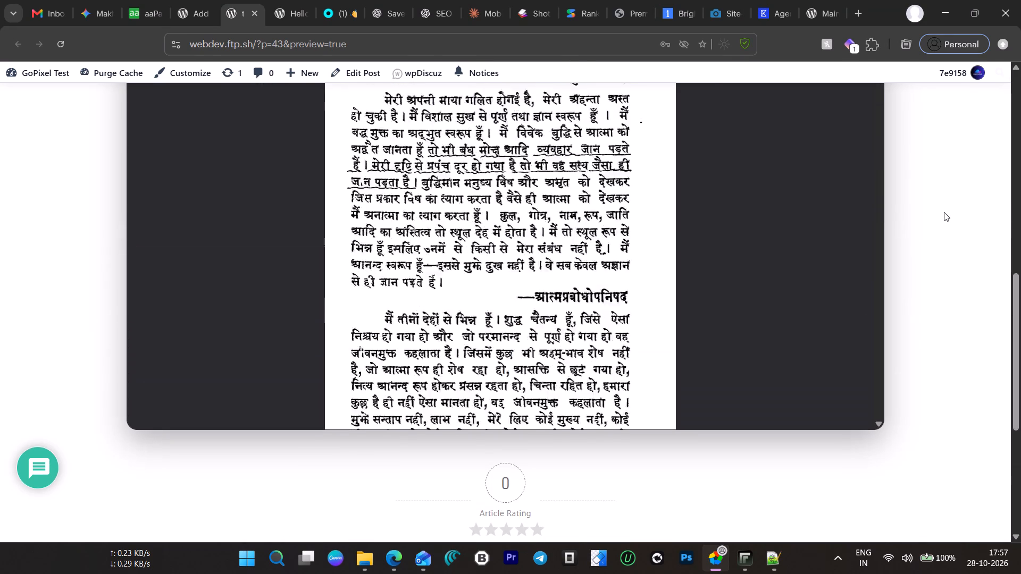
pyautogui.scroll(7, 944, 212)
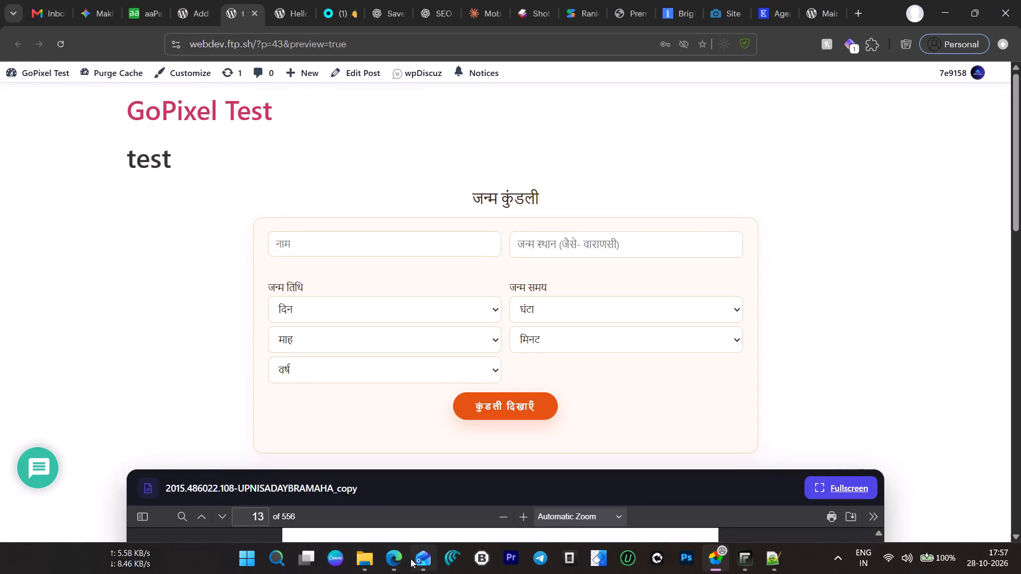
# Switch to Microsoft Edge, where the gyansagar.in WordPress plugins page is open.
pyautogui.click(396, 557)
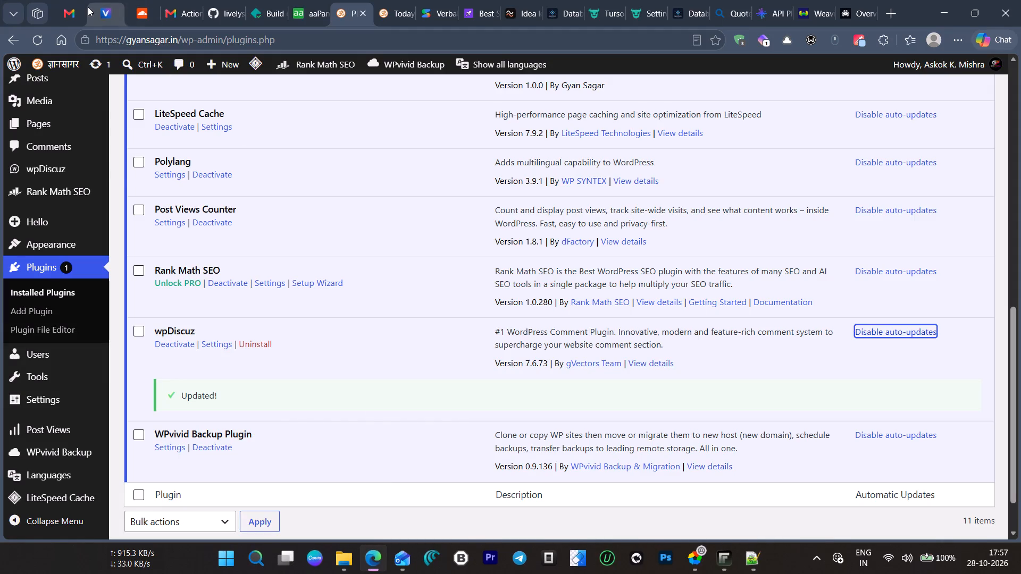
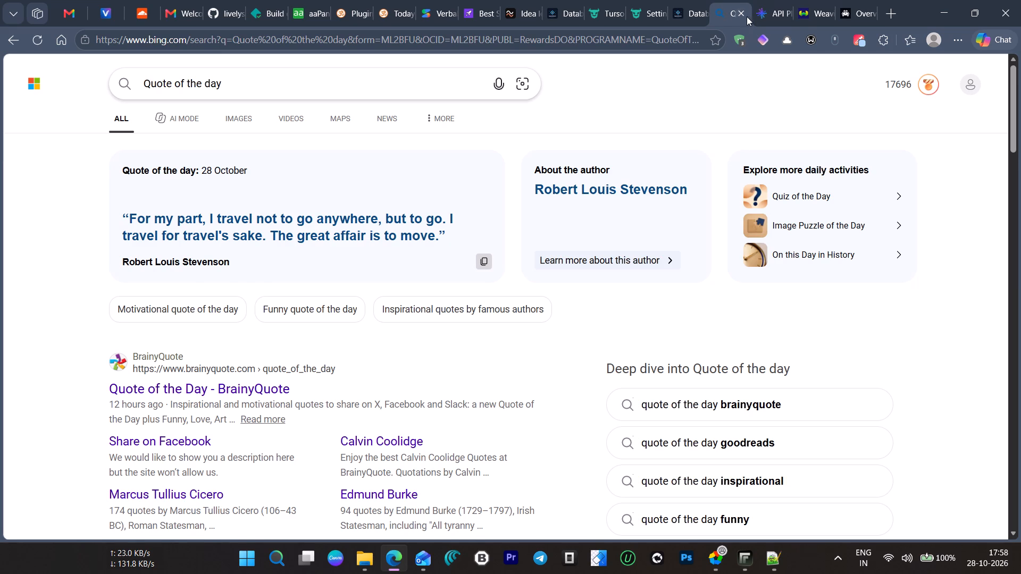
# Close the Bing search page for Quote of the day.
pyautogui.click(736, 14)
# Review the open database research pages: the agentdeals.dev free-tier comparisons, Turso's database creation form and Turso's pricing plans.
pyautogui.click(691, 5)
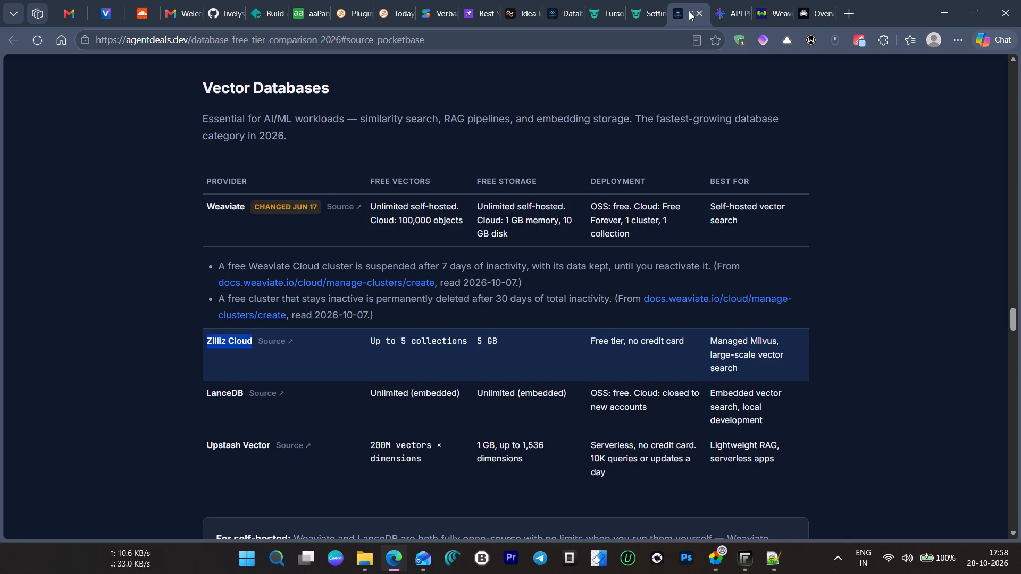
pyautogui.click(657, 0)
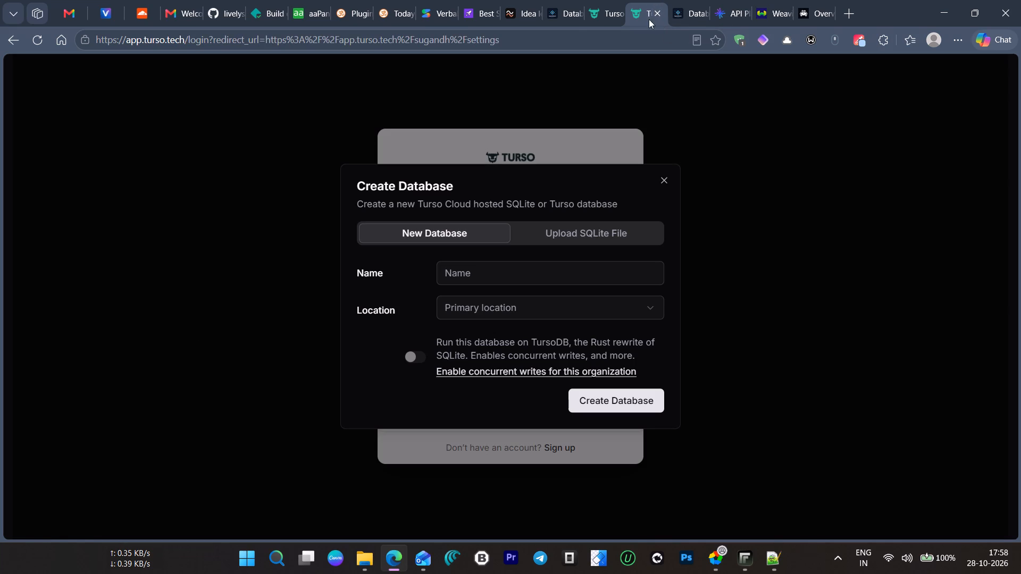
pyautogui.click(614, 0)
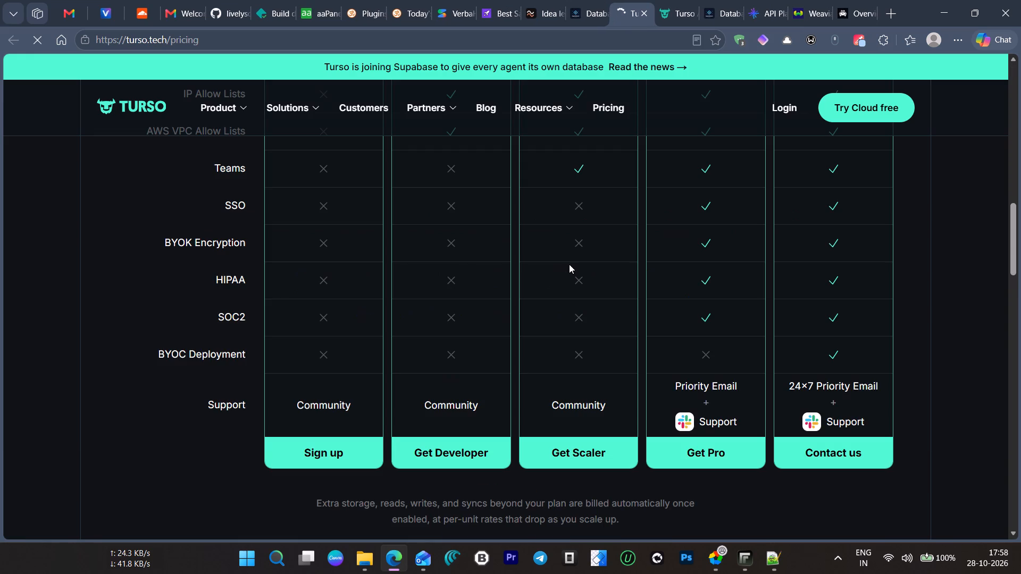
pyautogui.scroll(7, 569, 265)
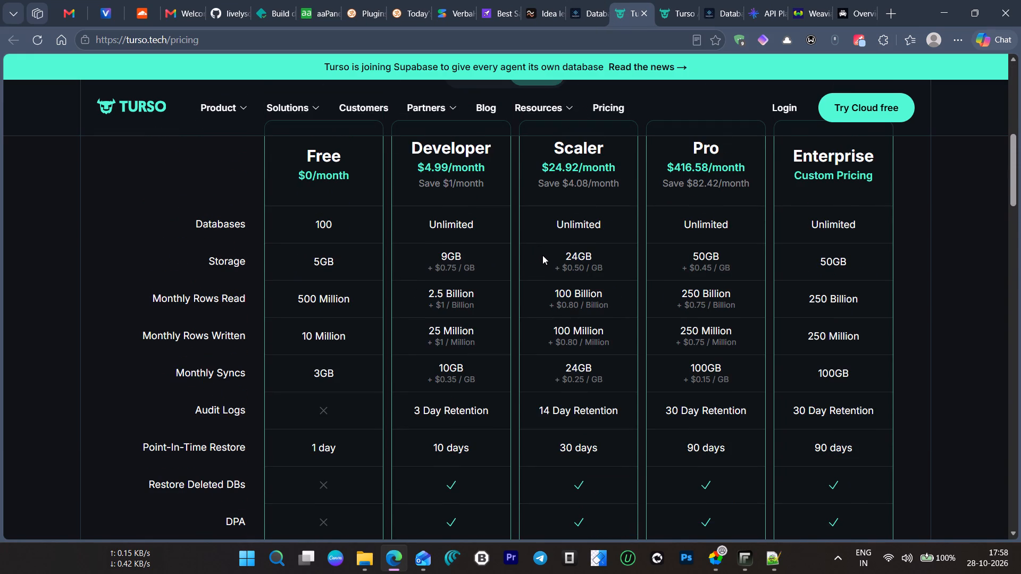
pyautogui.click(593, 7)
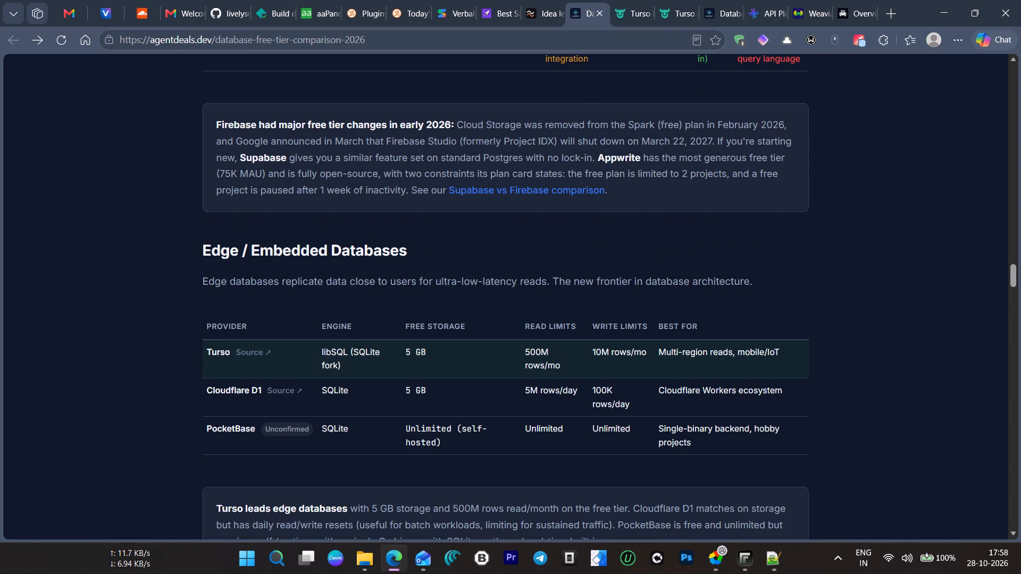
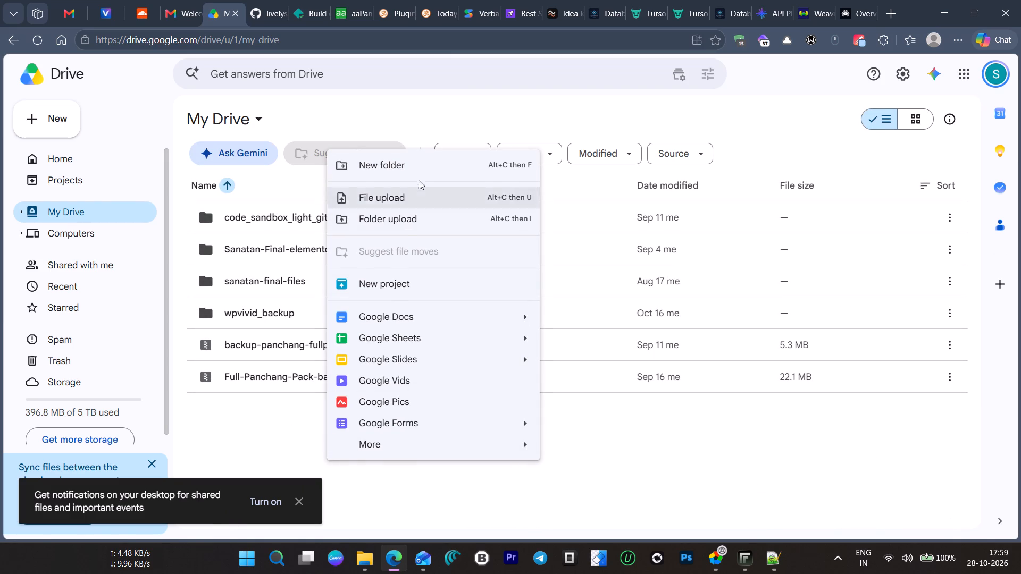
# Start a new folder in Google Drive's My Drive and enter "ved" as its name.
pyautogui.click(422, 170)
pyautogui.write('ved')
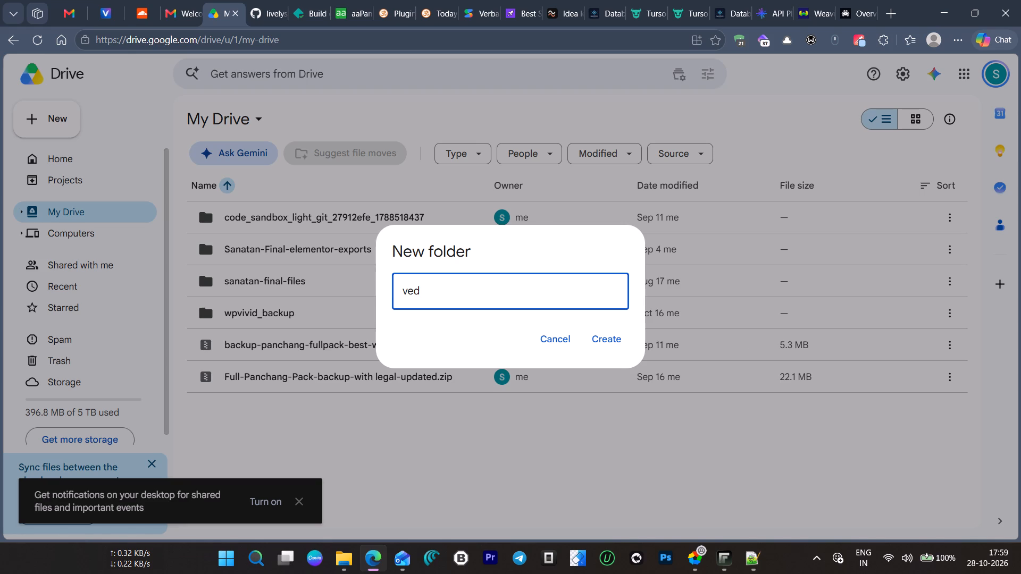
# Create a new folder named "Ancient books" in My Drive, replacing the name already started.
pyautogui.write('ic')
pyautogui.press('BackSpace')
pyautogui.press('BackSpace')
pyautogui.press('BackSpace')
pyautogui.press('BackSpace')
pyautogui.press('BackSpace')
pyautogui.press('BackSpace')
pyautogui.press('BackSpace')
pyautogui.press('BackSpace')
pyautogui.press('BackSpace')
pyautogui.press('BackSpace')
pyautogui.press('BackSpace')
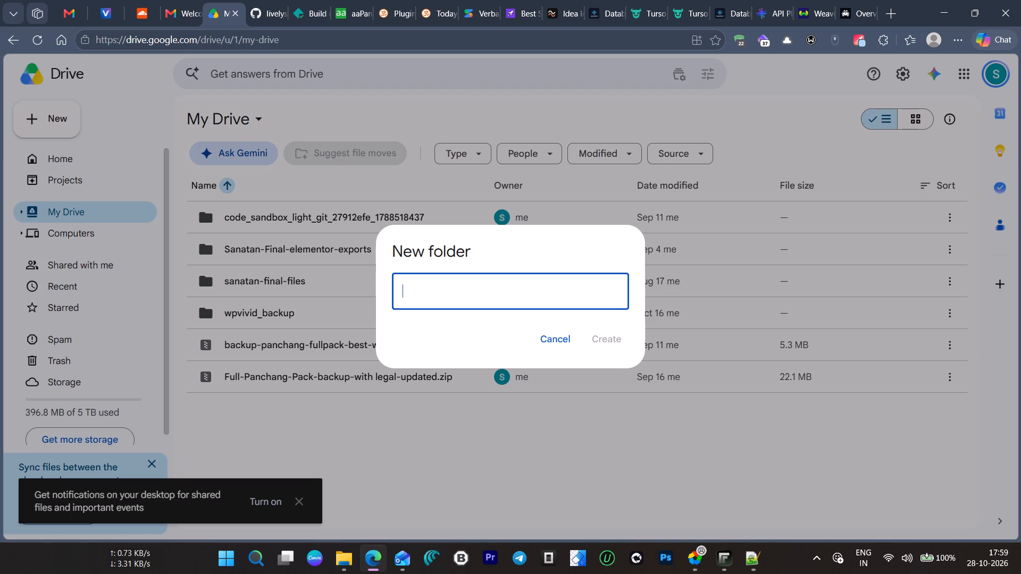
pyautogui.write('cient')
pyautogui.press('space')
pyautogui.write('books')
pyautogui.click(608, 344)
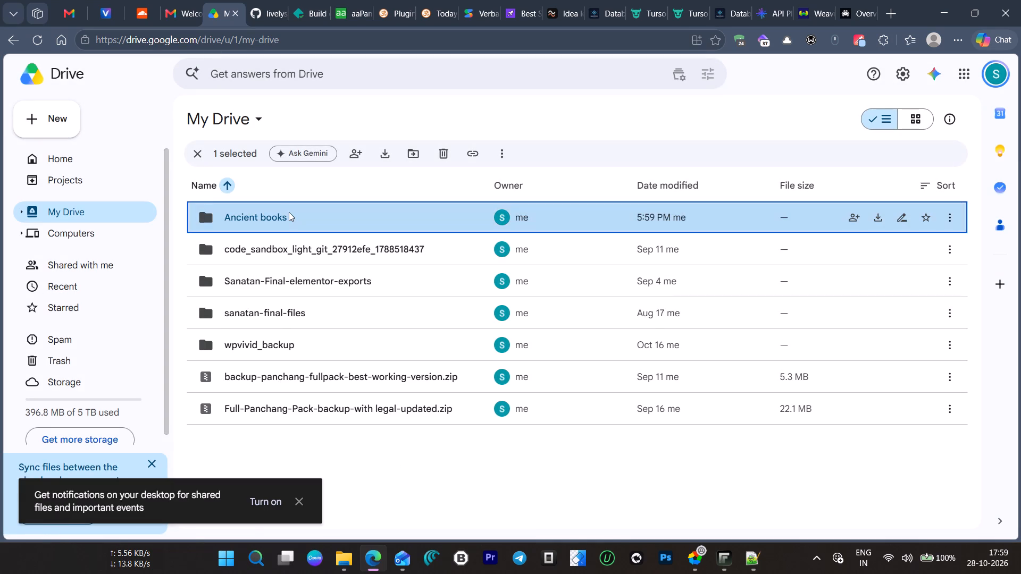
# Upload all the PDF files from the local Music > Ancient-Books folder into the Ancient books Drive folder.
pyautogui.doubleClick(288, 209)
pyautogui.rightClick(301, 229)
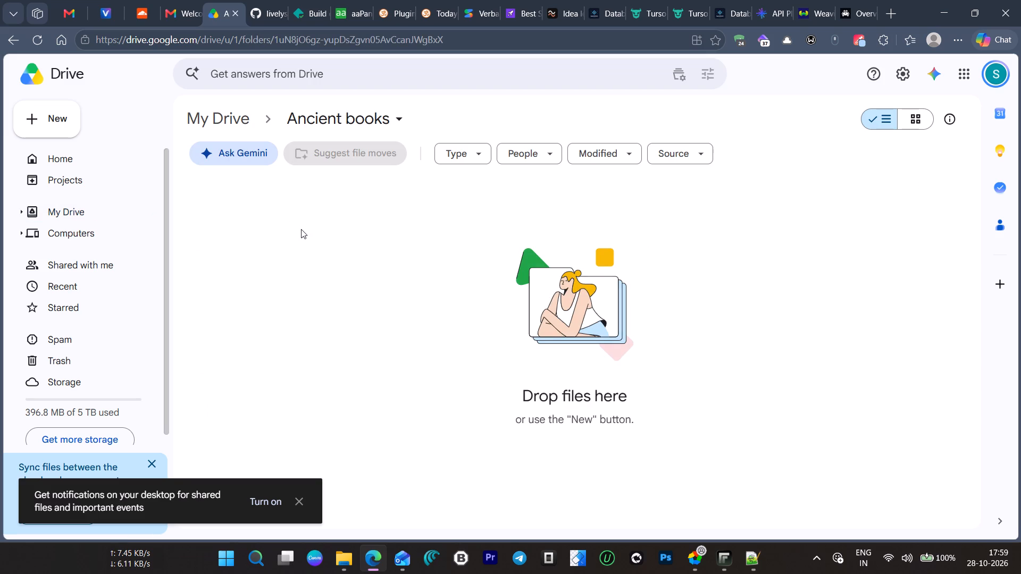
pyautogui.click(349, 278)
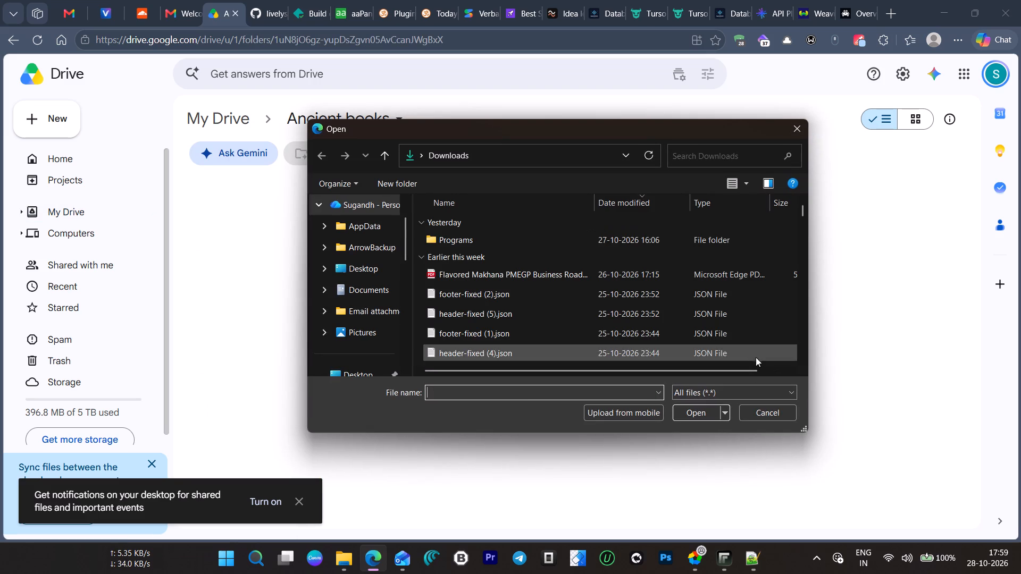
pyautogui.scroll(-2, 359, 314)
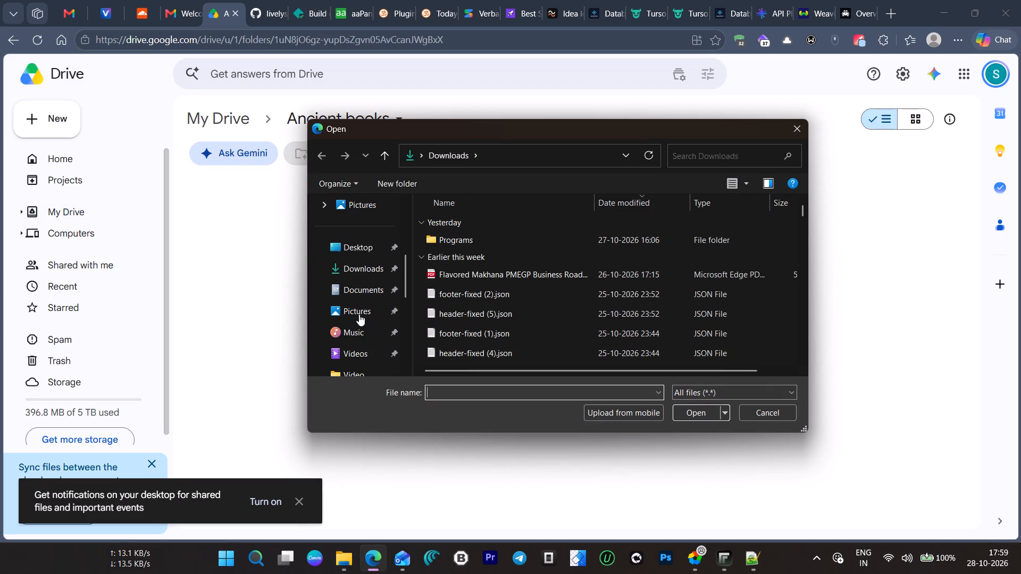
pyautogui.click(357, 334)
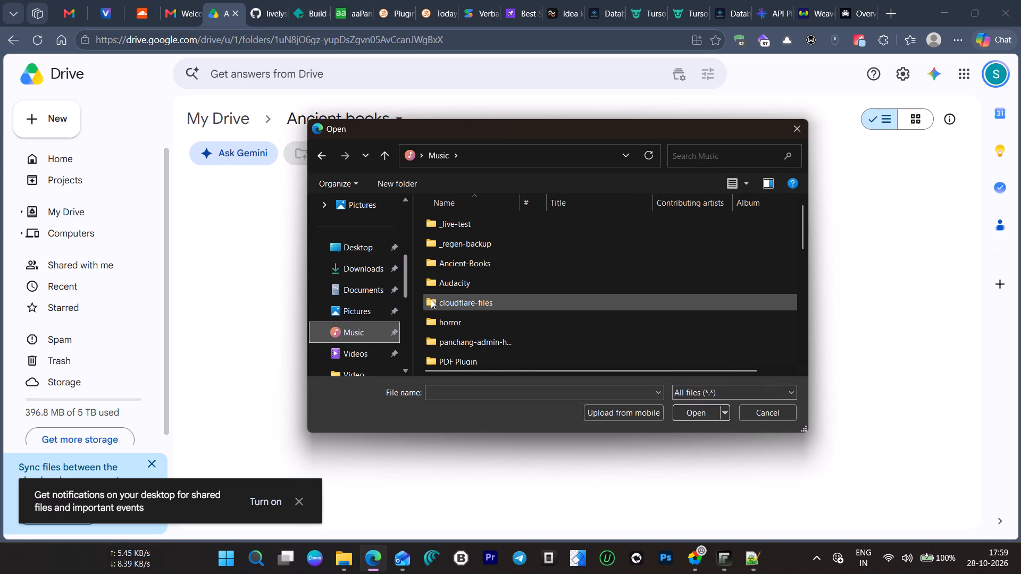
pyautogui.doubleClick(465, 264)
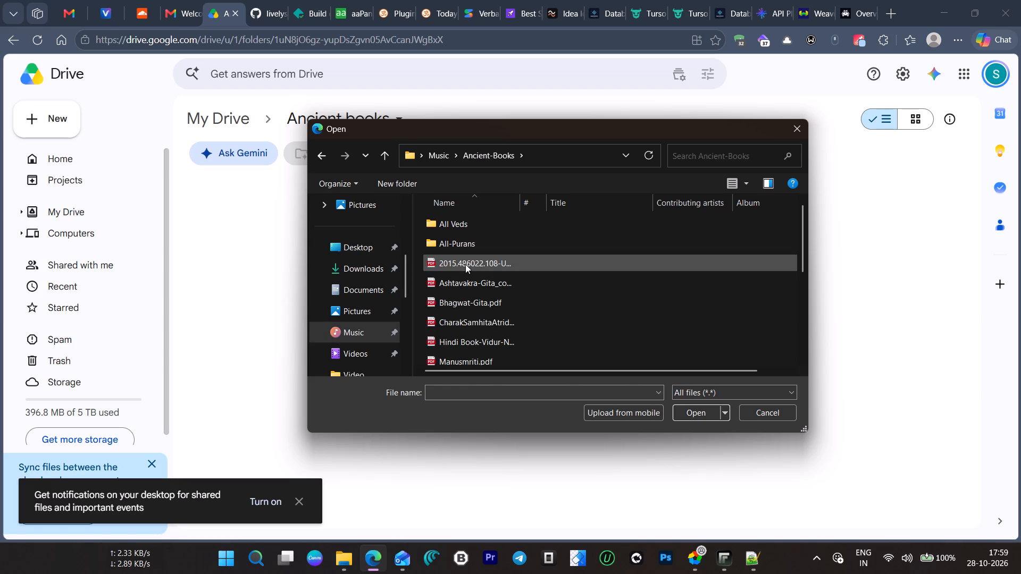
pyautogui.hotkey('ctrl', 'a')
pyautogui.click(674, 415)
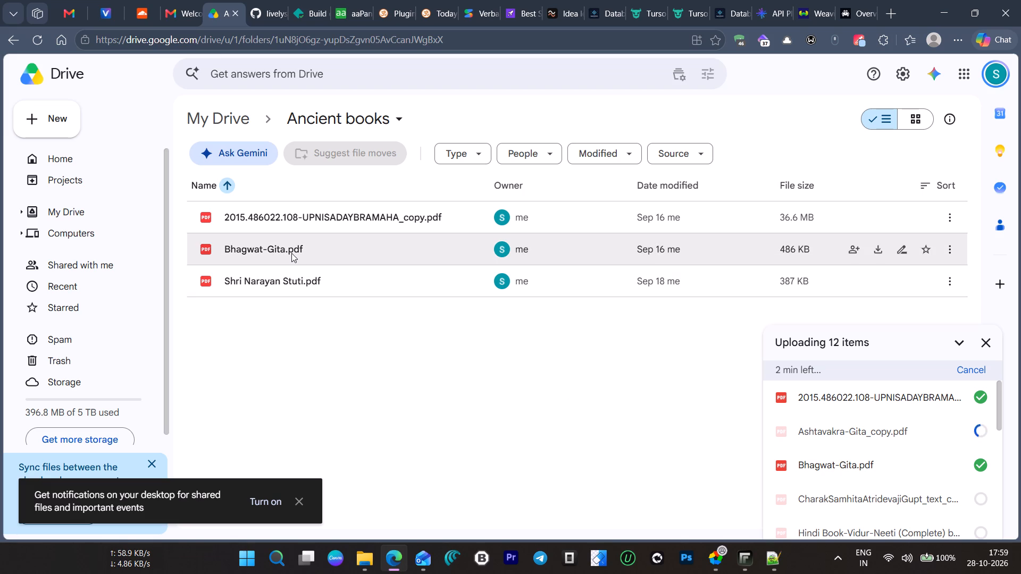
# Share Bhagwat-Gita.pdf with anyone with the link as viewer, and copy its link.
pyautogui.rightClick(291, 253)
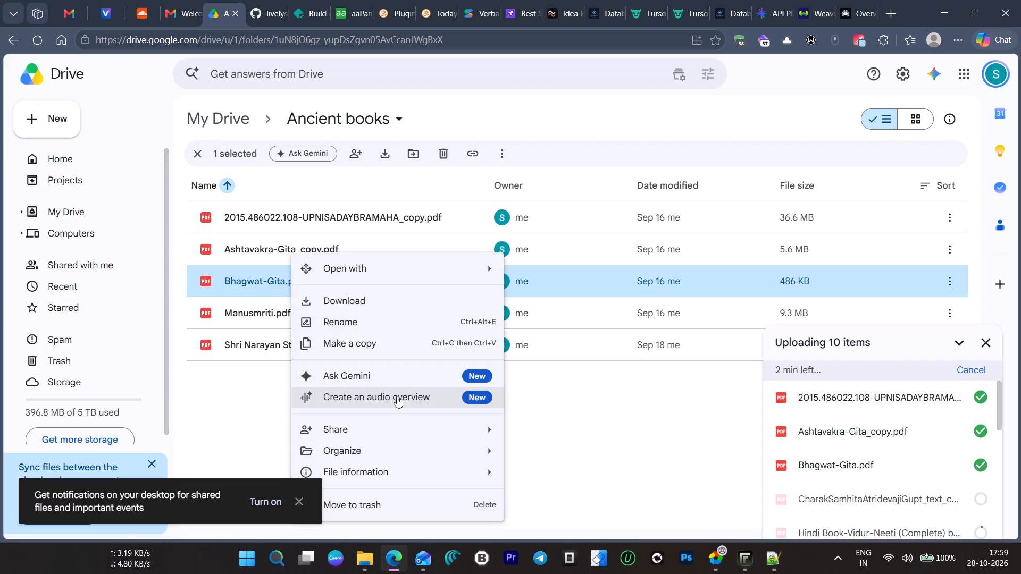
pyautogui.click(529, 432)
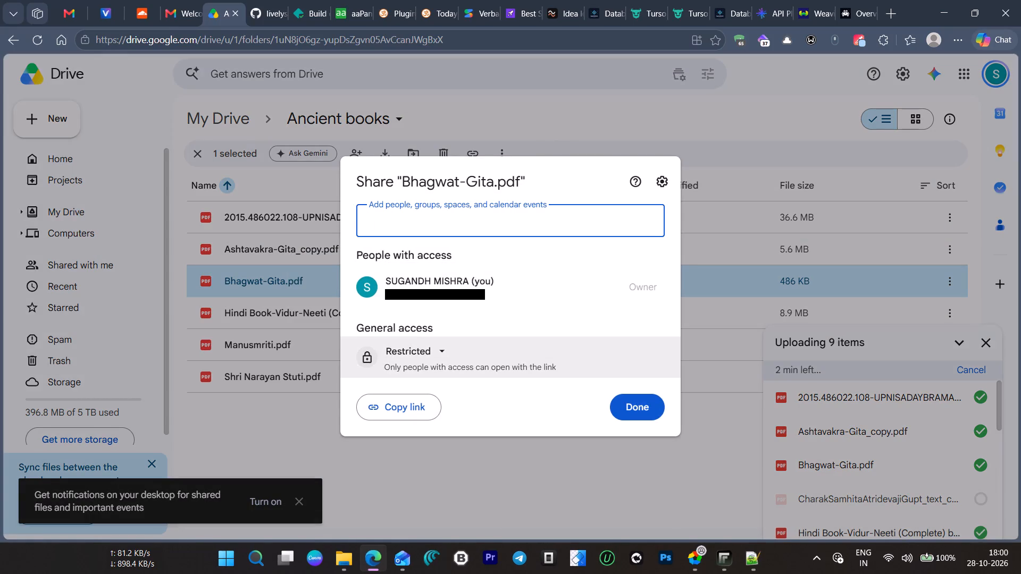
pyautogui.click(441, 355)
pyautogui.click(447, 410)
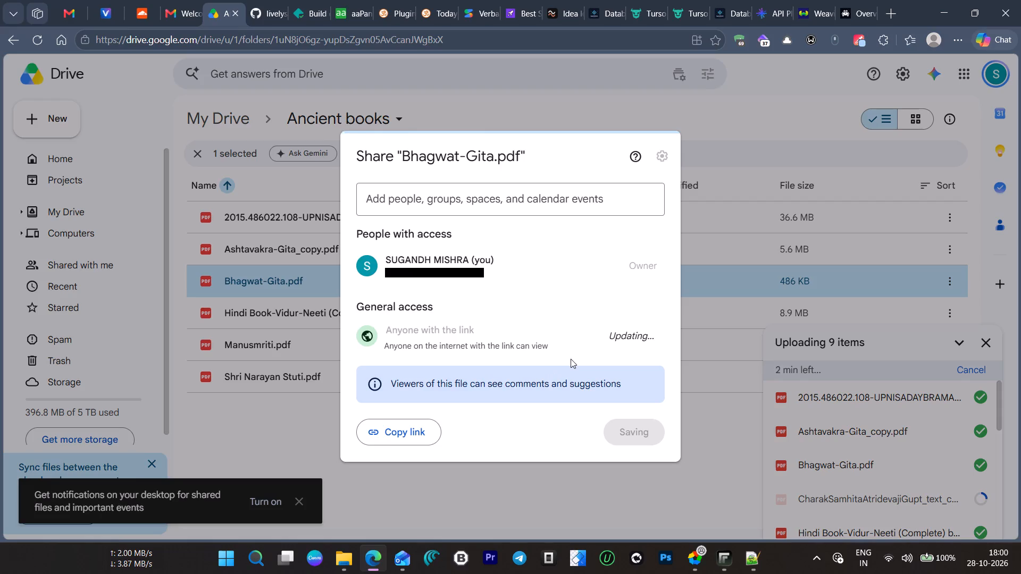
pyautogui.click(404, 416)
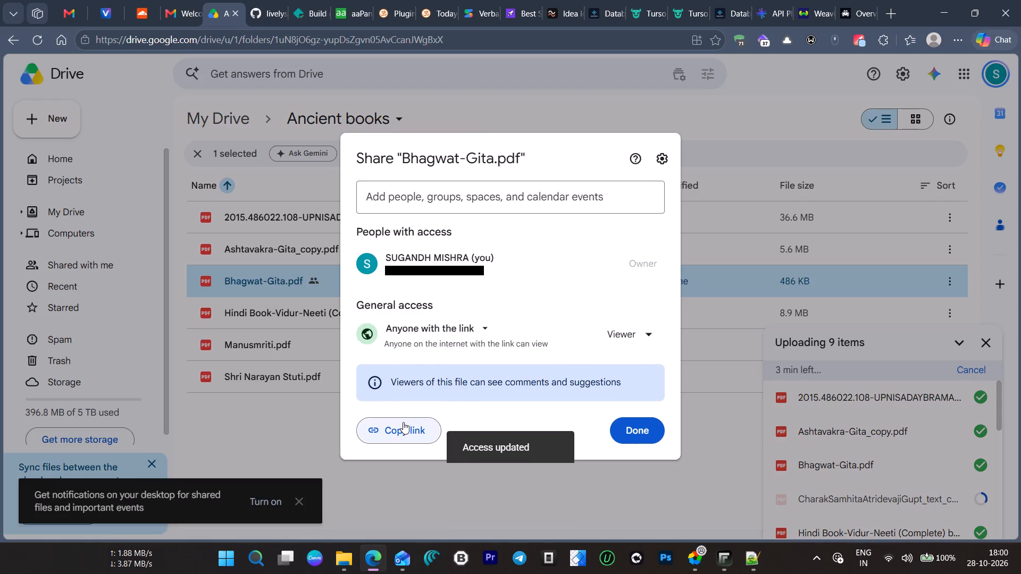
pyautogui.click(403, 422)
pyautogui.click(641, 422)
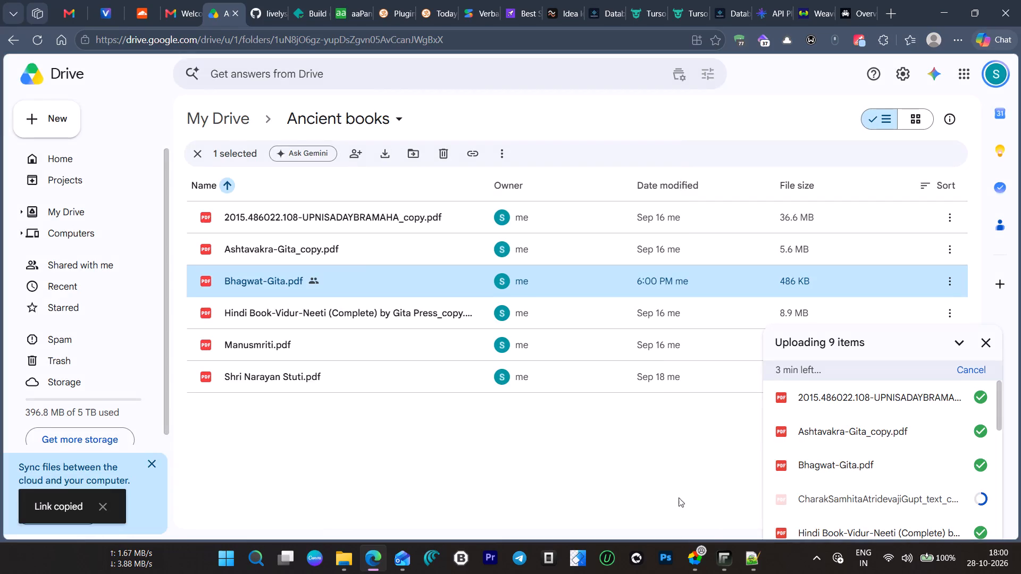
# Switch to Ulaa, open the shared Bhagwat-Gita.pdf link in a new tab, copy its page address, and close that tab.
pyautogui.click(696, 562)
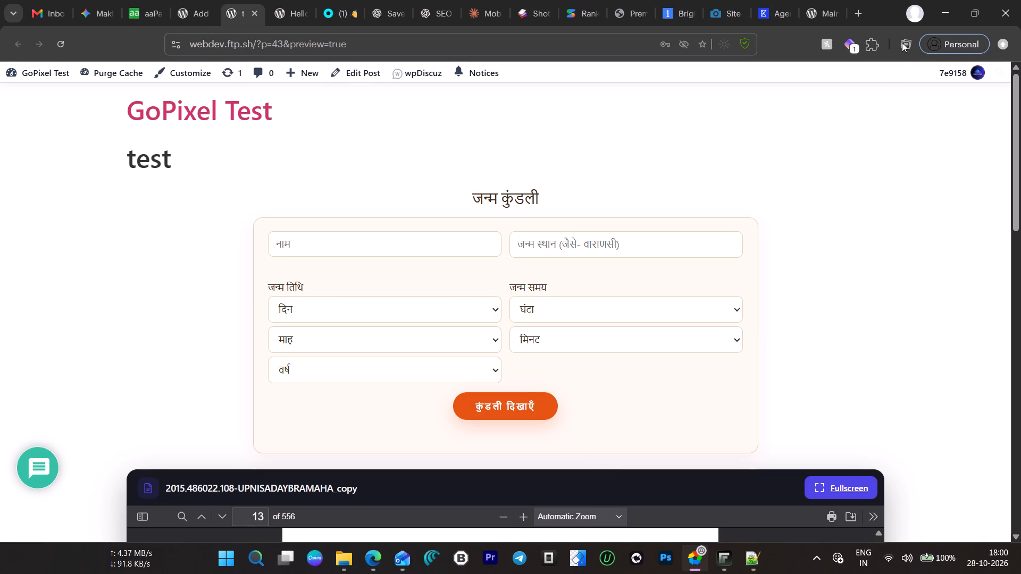
pyautogui.click(859, 11)
pyautogui.rightClick(578, 53)
pyautogui.rightClick(580, 48)
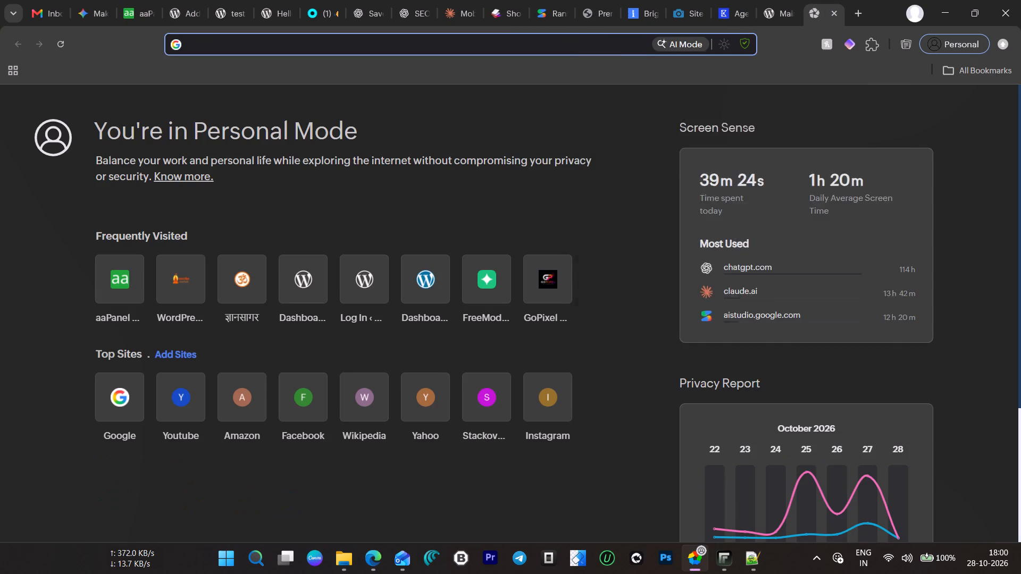
pyautogui.click(650, 184)
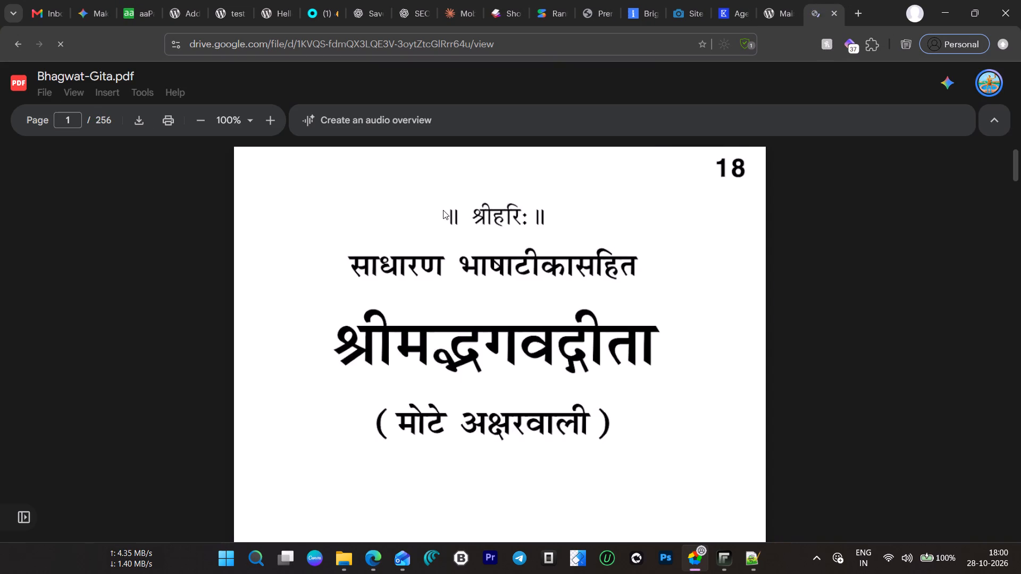
pyautogui.click(477, 46)
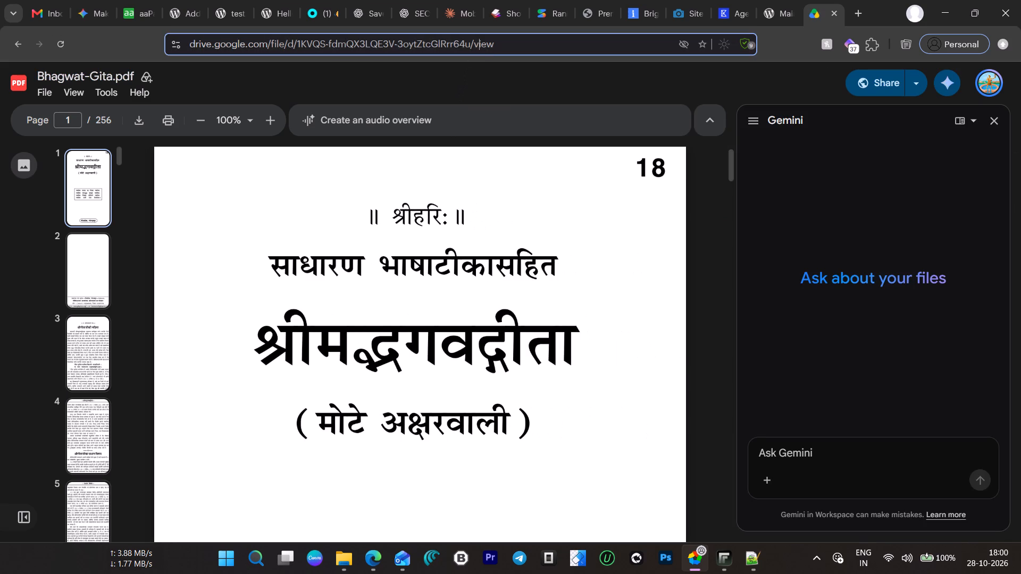
pyautogui.hotkey('ctrl', 'c')
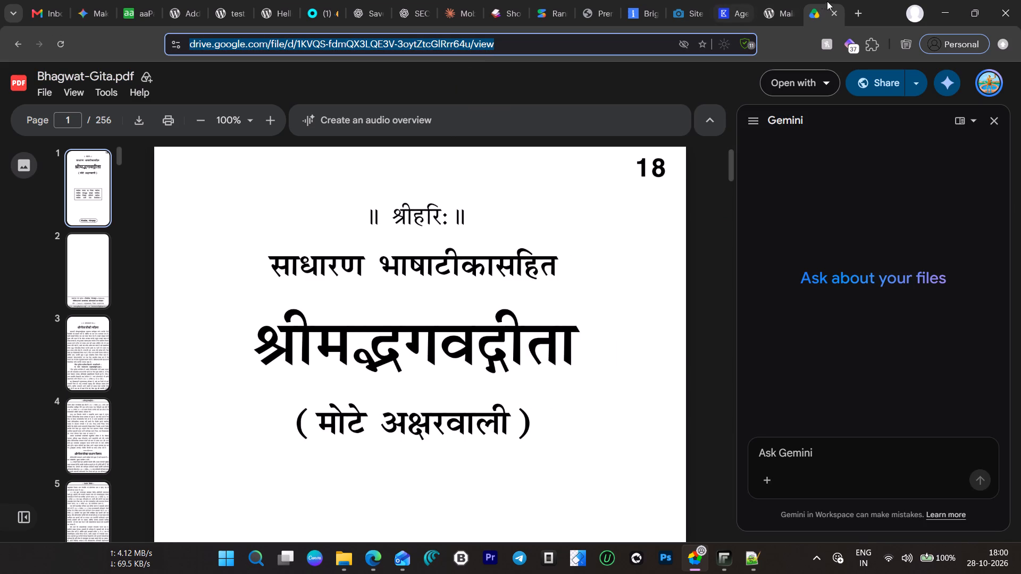
pyautogui.click(834, 14)
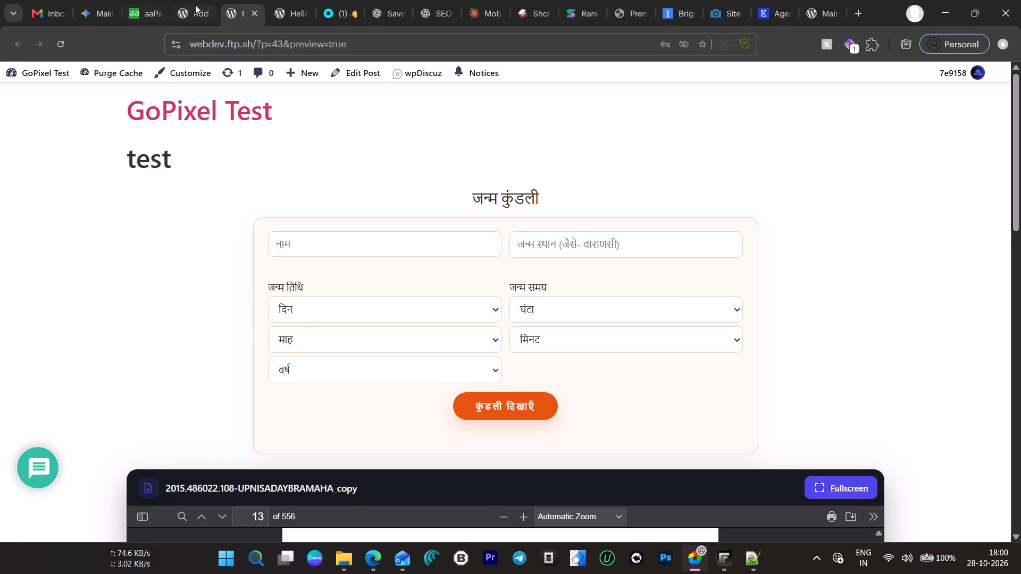
# Return to the test post's editor and check the GoPixel PDF insert dialog's media library and upload options.
pyautogui.click(195, 5)
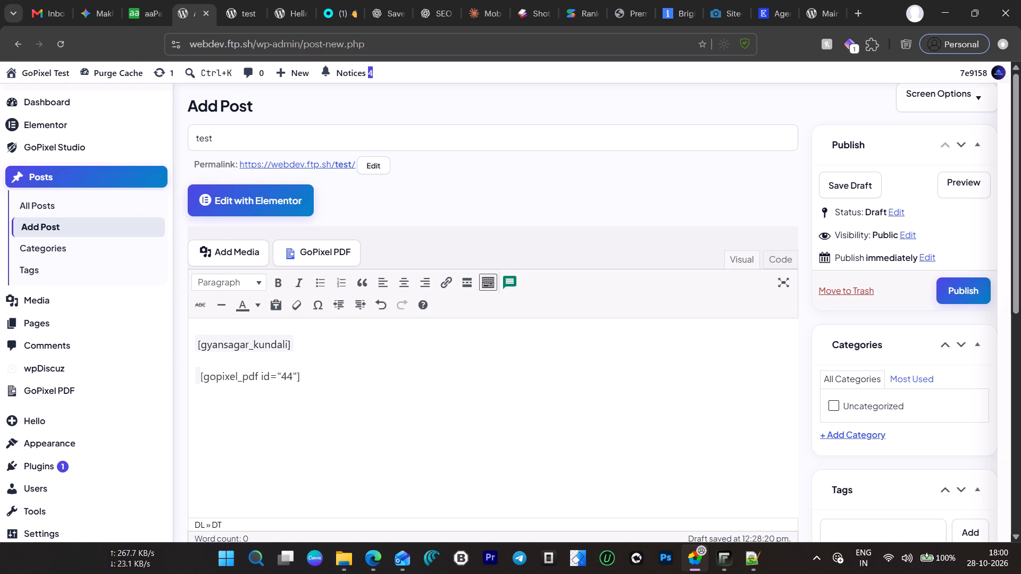
pyautogui.click(344, 260)
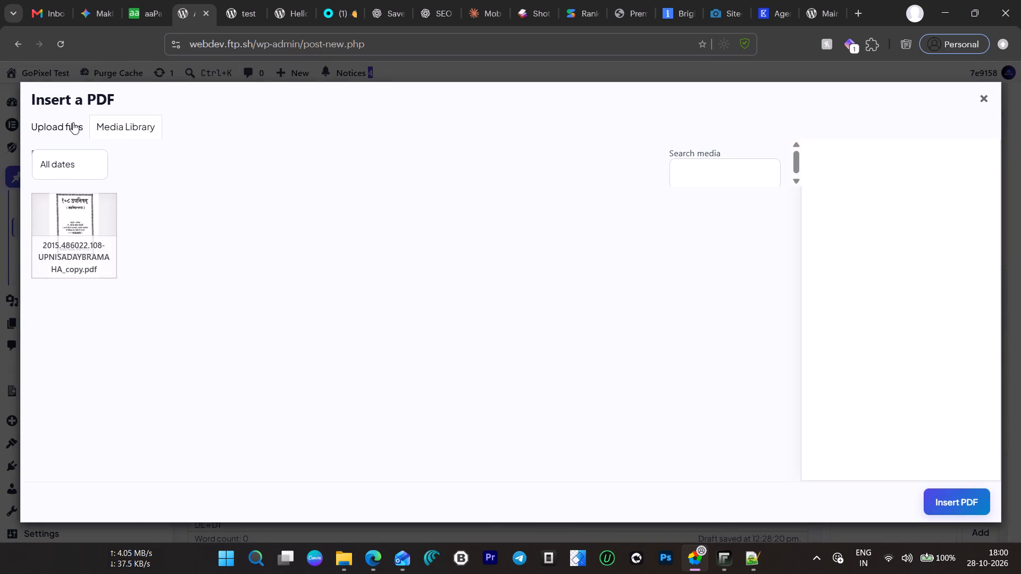
pyautogui.click(10, 111)
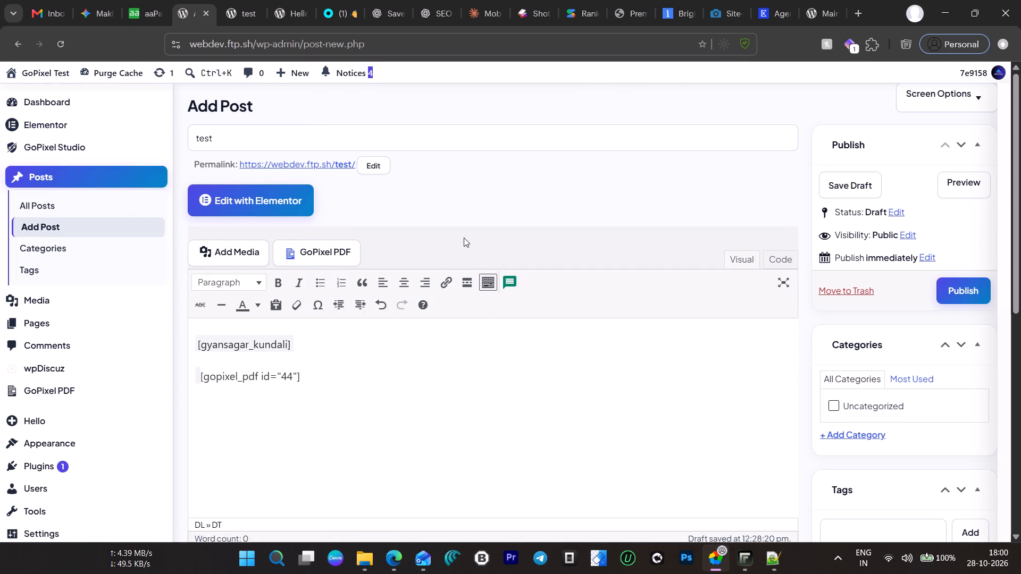
pyautogui.click(459, 197)
pyautogui.click(315, 256)
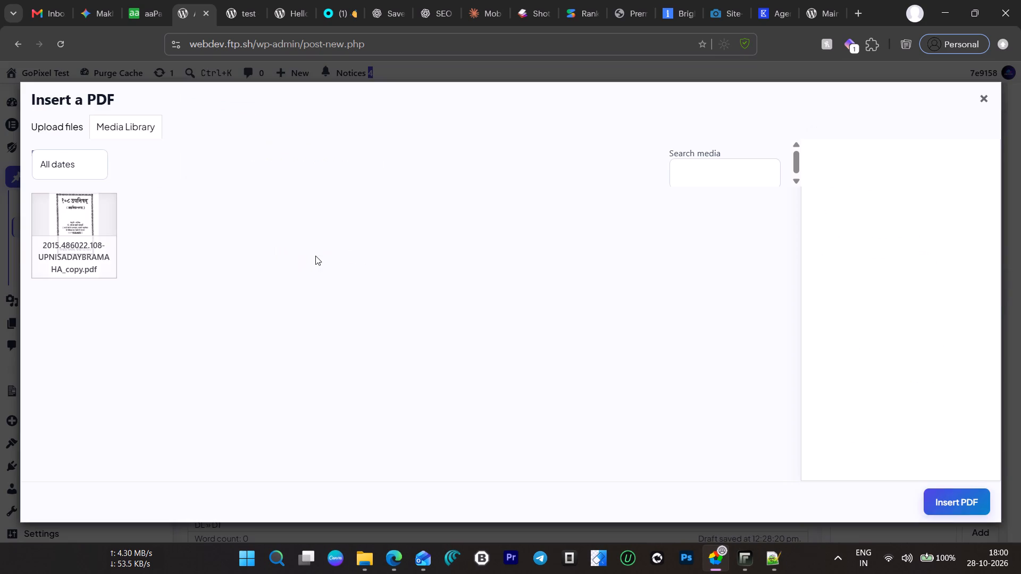
pyautogui.click(70, 119)
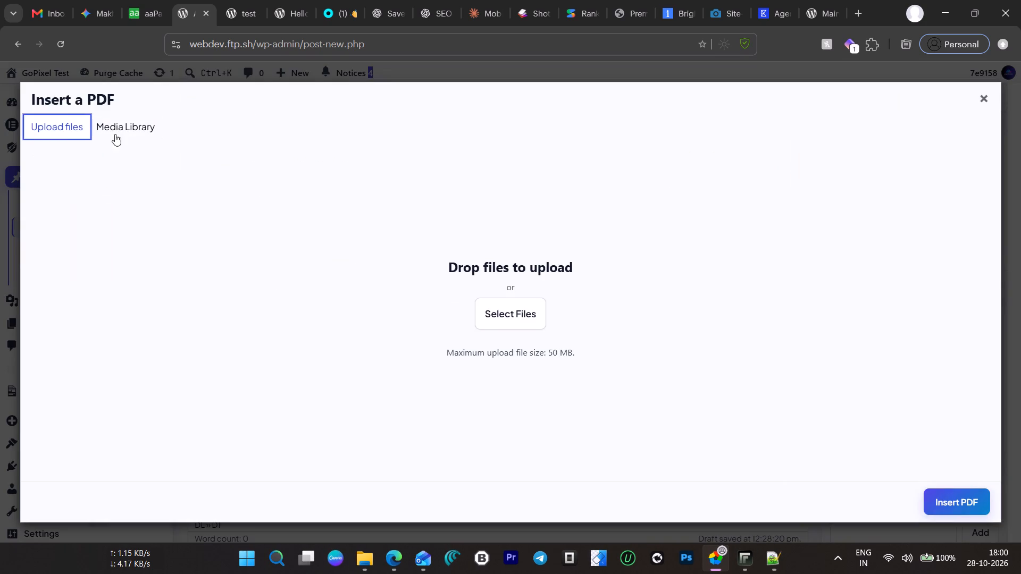
pyautogui.click(985, 92)
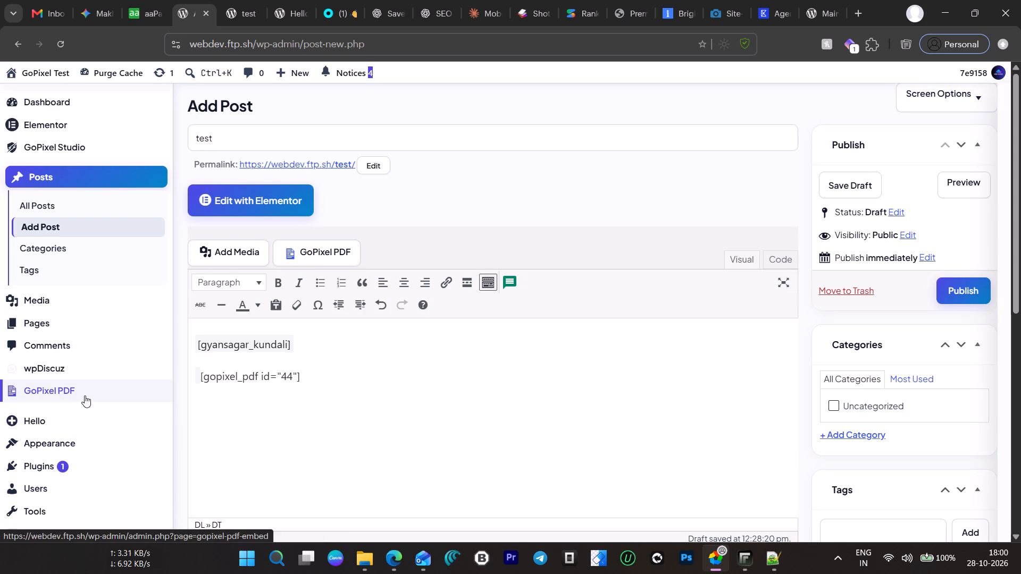
# Open the GoPixel PDF settings page in a new tab, keeping the post editor open.
pyautogui.click(85, 395)
pyautogui.click(615, 126)
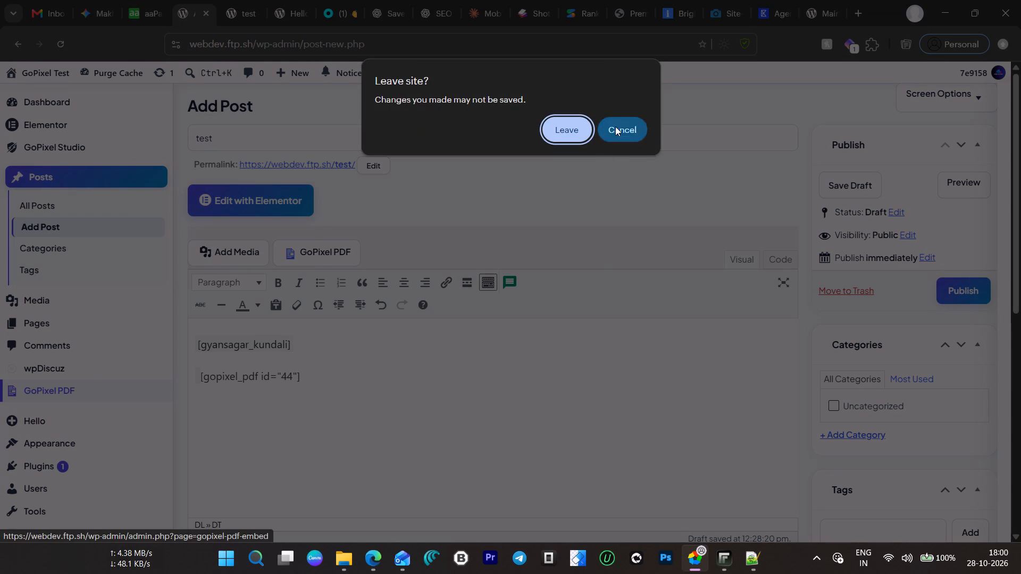
pyautogui.rightClick(39, 389)
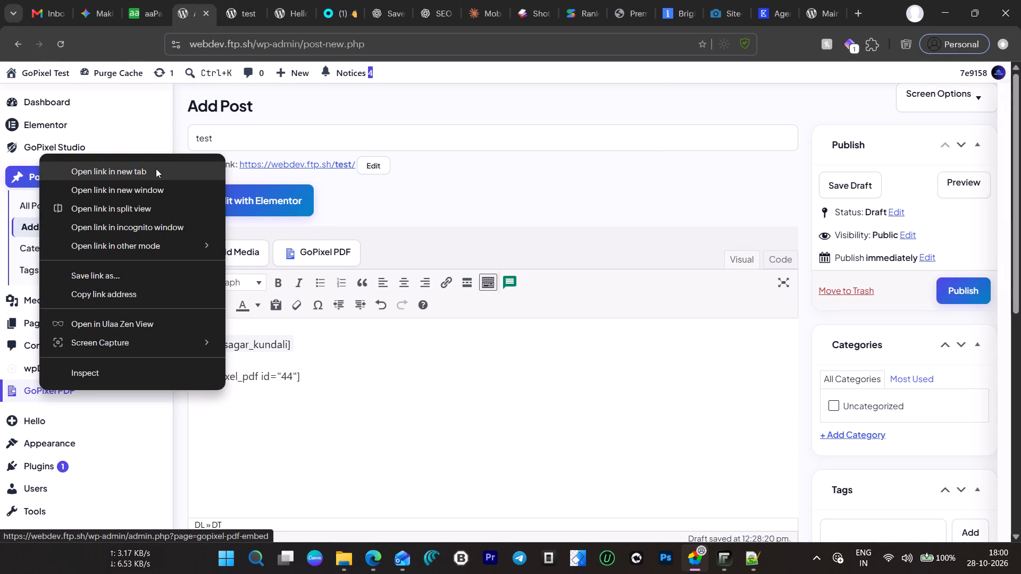
pyautogui.click(156, 168)
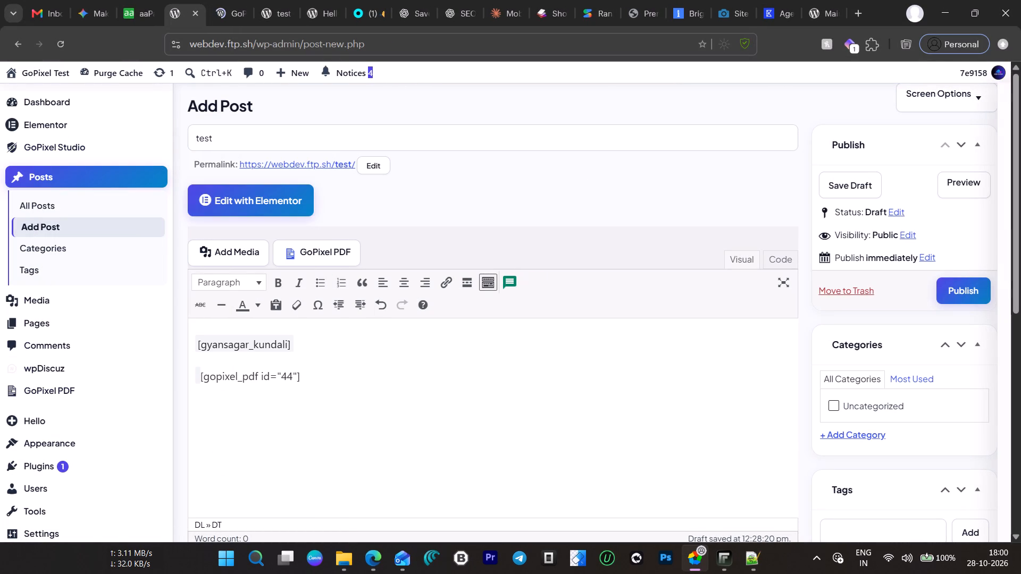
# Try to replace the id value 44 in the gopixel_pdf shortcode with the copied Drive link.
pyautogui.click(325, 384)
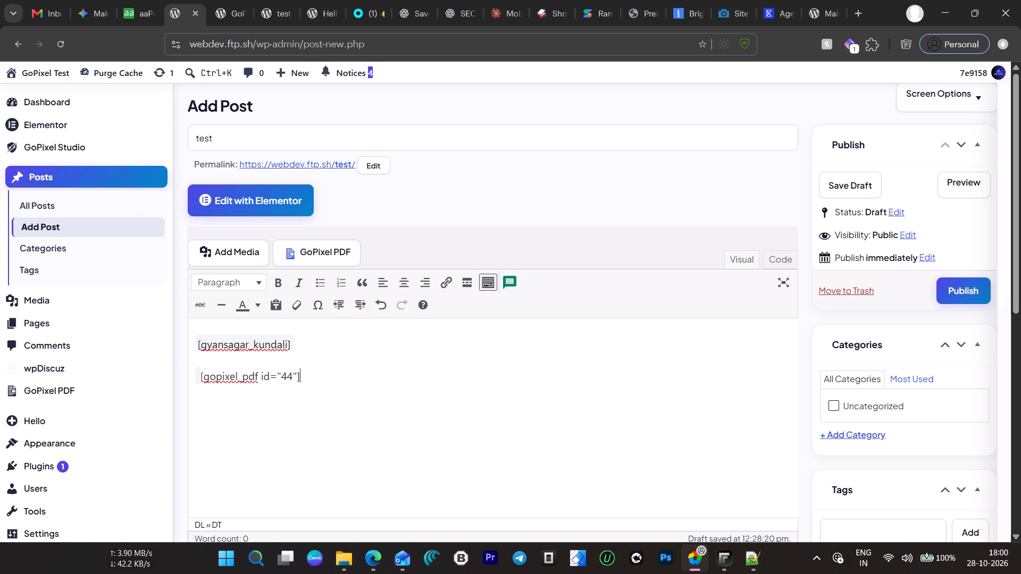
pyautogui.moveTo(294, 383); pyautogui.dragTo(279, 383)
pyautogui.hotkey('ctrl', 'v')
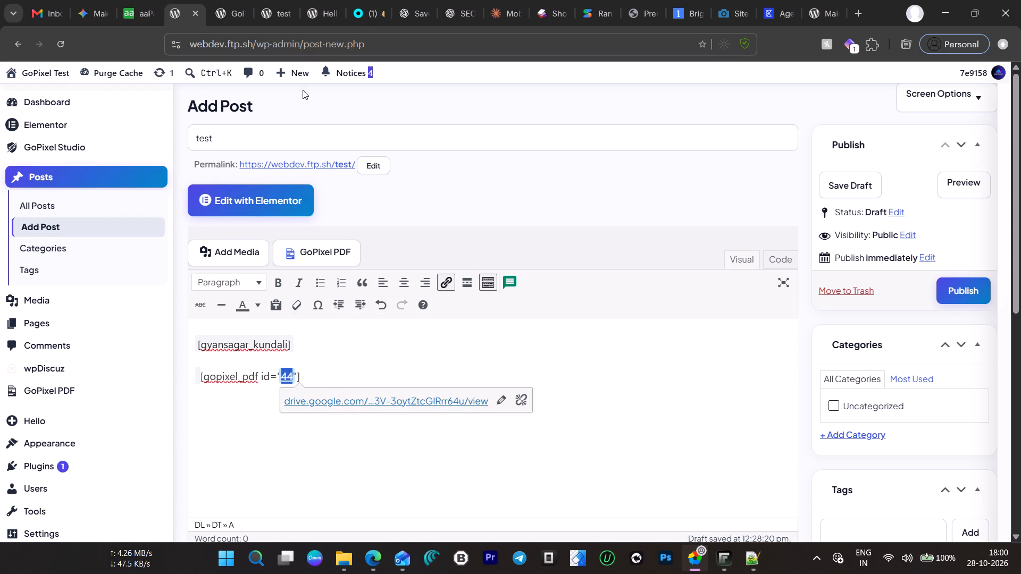
pyautogui.click(239, 0)
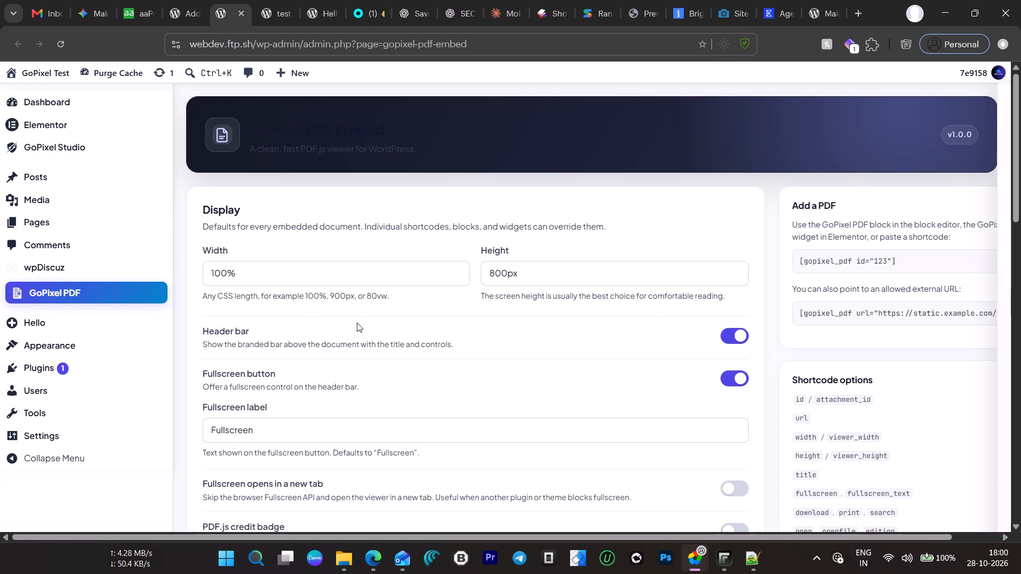
pyautogui.tripleClick(882, 313)
pyautogui.click(882, 313)
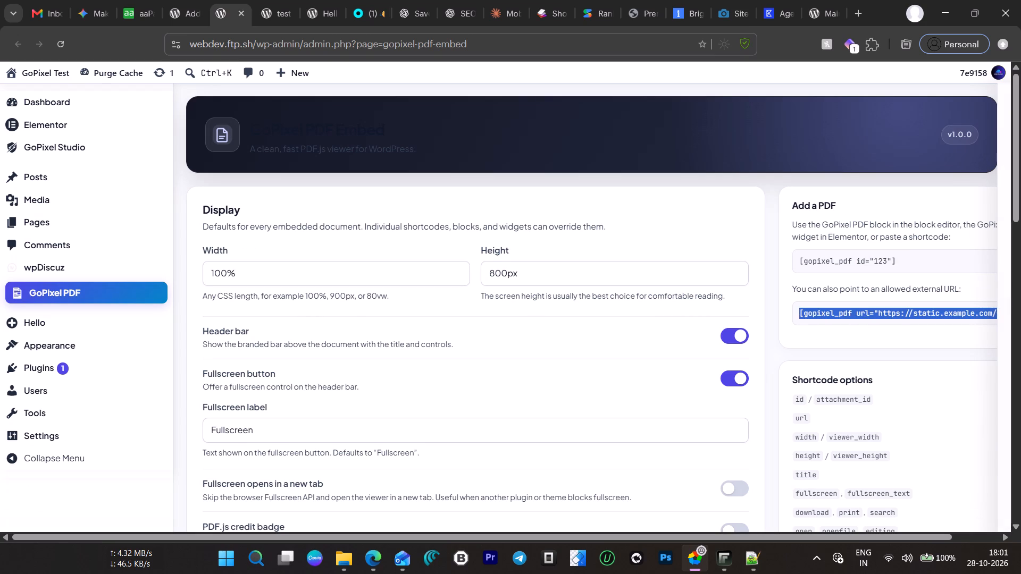
pyautogui.hotkey('ctrl', 'c')
pyautogui.click(182, 0)
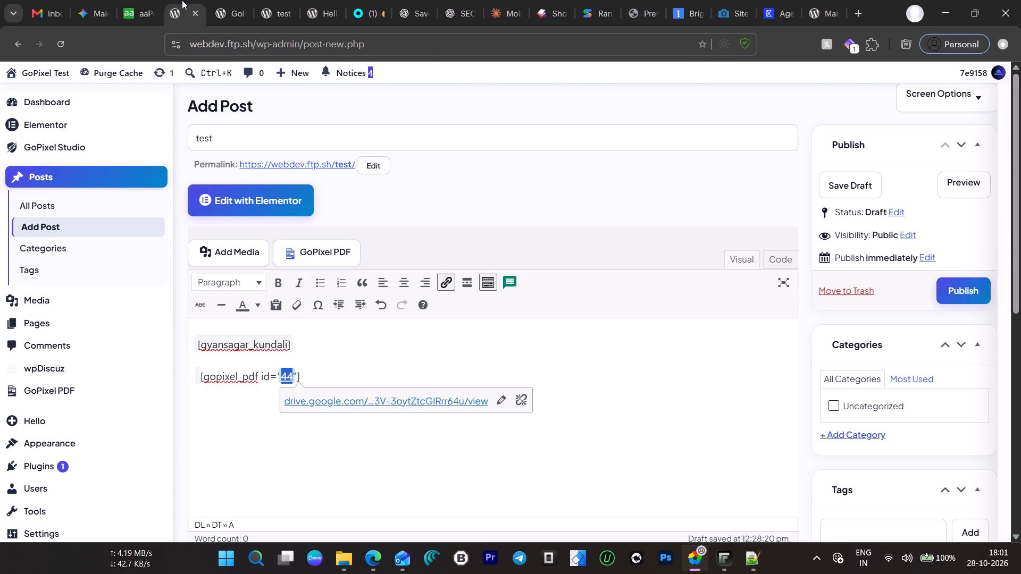
pyautogui.moveTo(333, 372); pyautogui.dragTo(185, 379)
pyautogui.hotkey('ctrl', 'v')
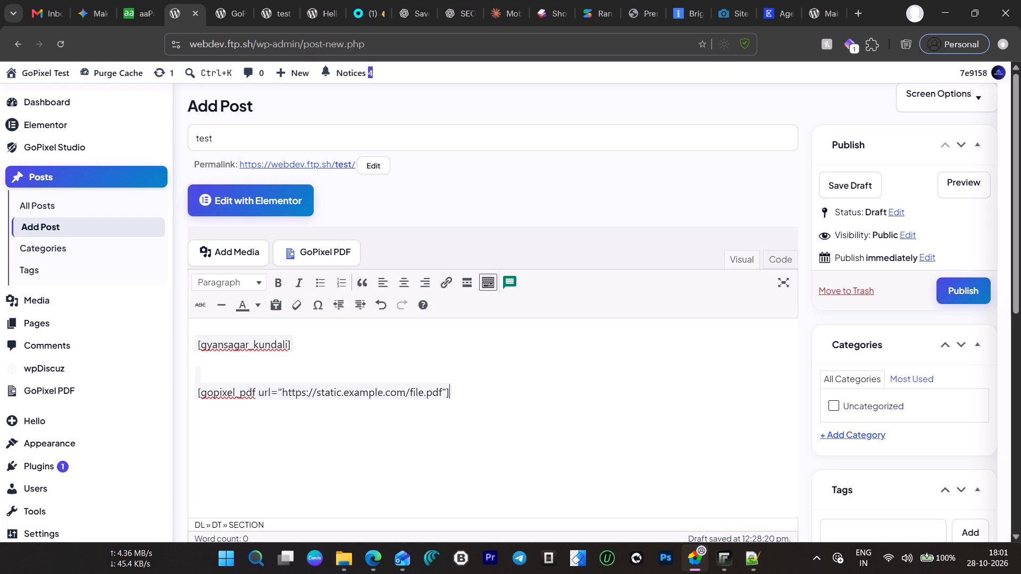
# Reopen the closed Google Drive tab of the Bhagwat-Gita PDF and copy its page address.
pyautogui.click(809, 0)
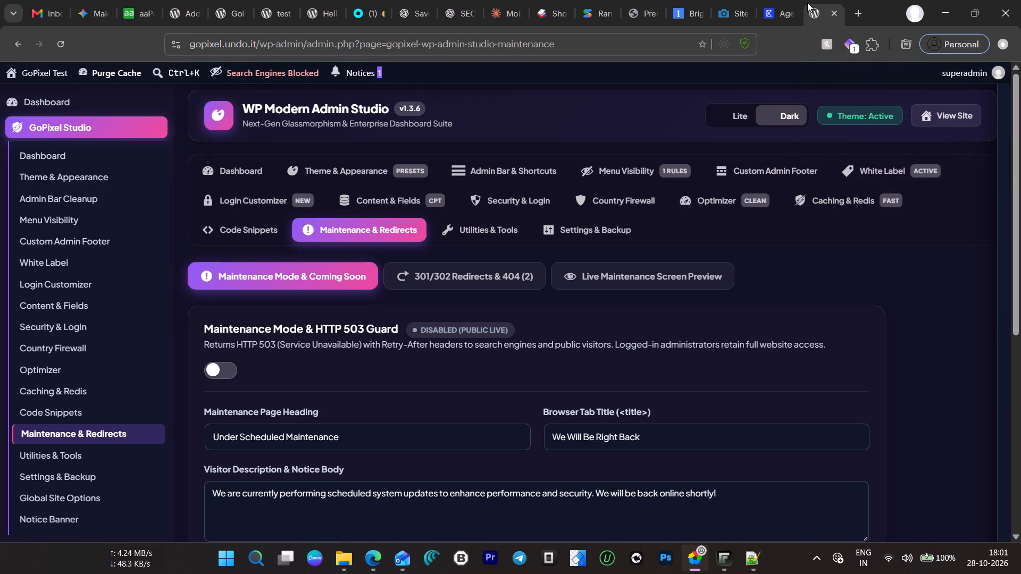
pyautogui.rightClick(807, 3)
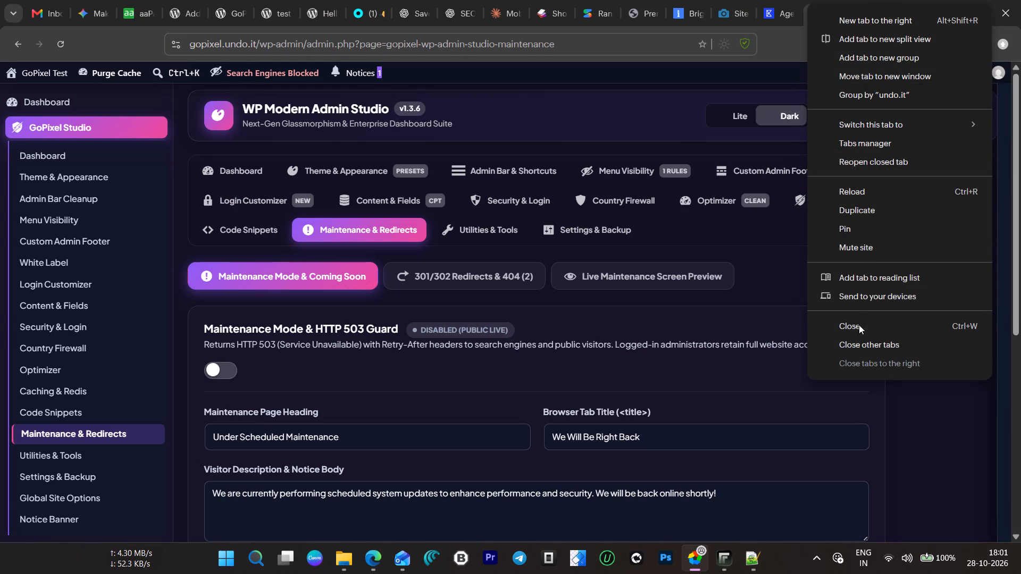
pyautogui.click(871, 172)
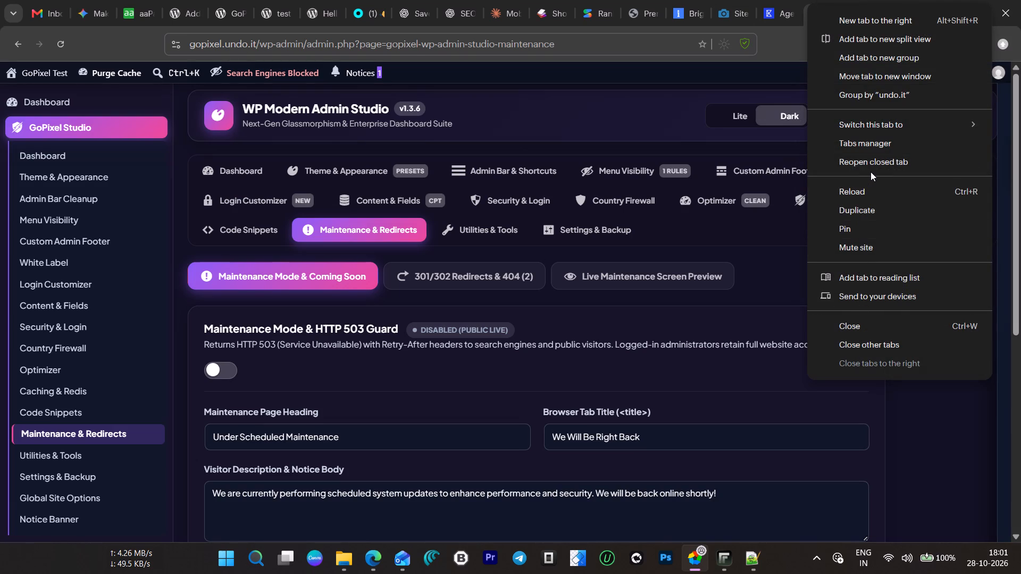
pyautogui.click(871, 165)
pyautogui.click(376, 52)
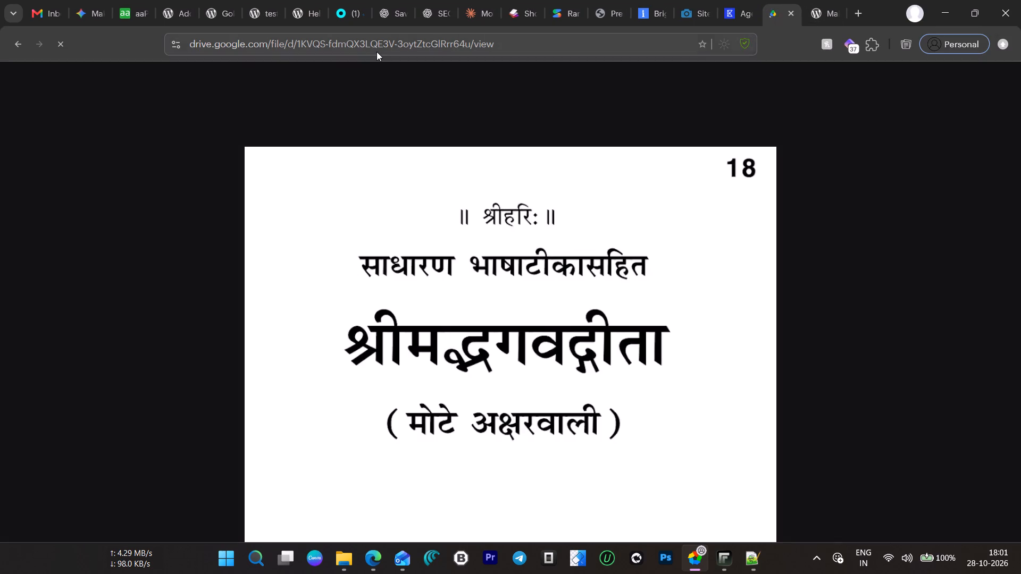
pyautogui.hotkey('ctrl', 'c')
# Replace the example address in the test post's gopixel_pdf url shortcode with the copied Google Drive view link, as plain text.
pyautogui.click(175, 0)
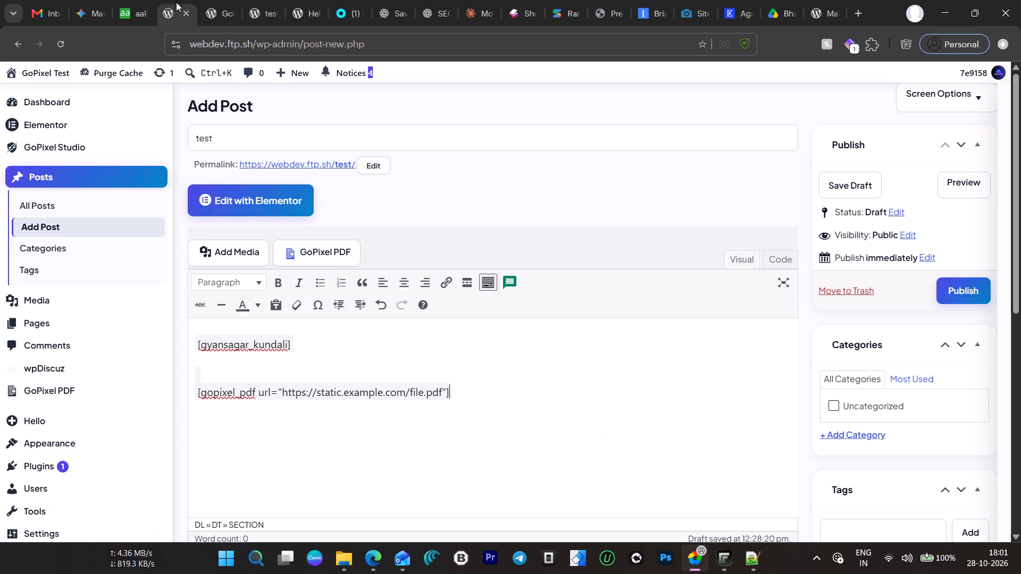
pyautogui.moveTo(443, 394); pyautogui.dragTo(424, 393)
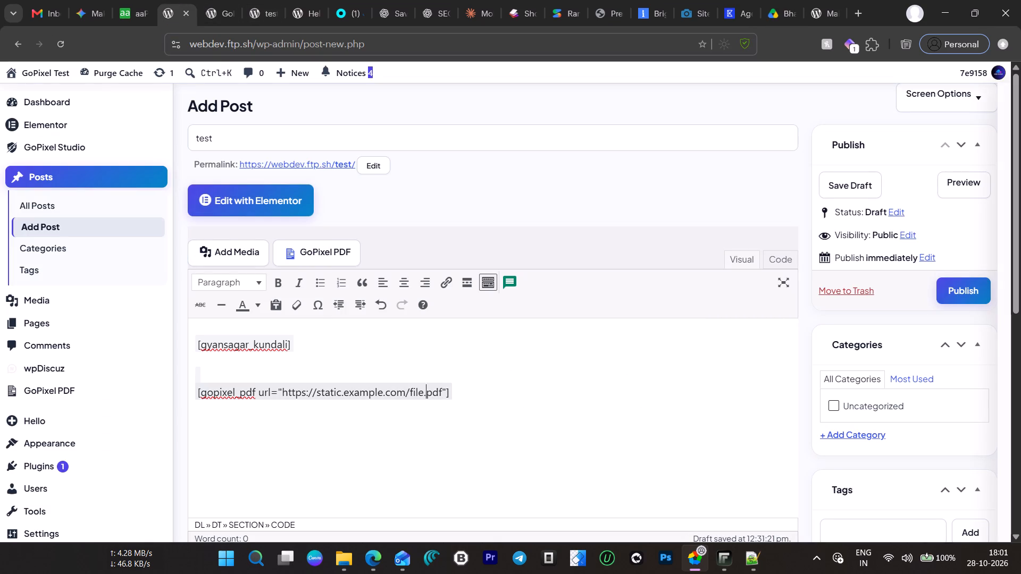
pyautogui.moveTo(424, 393); pyautogui.dragTo(349, 393)
pyautogui.moveTo(286, 393); pyautogui.dragTo(298, 392)
pyautogui.moveTo(298, 392); pyautogui.dragTo(324, 392)
pyautogui.moveTo(281, 393); pyautogui.dragTo(380, 392)
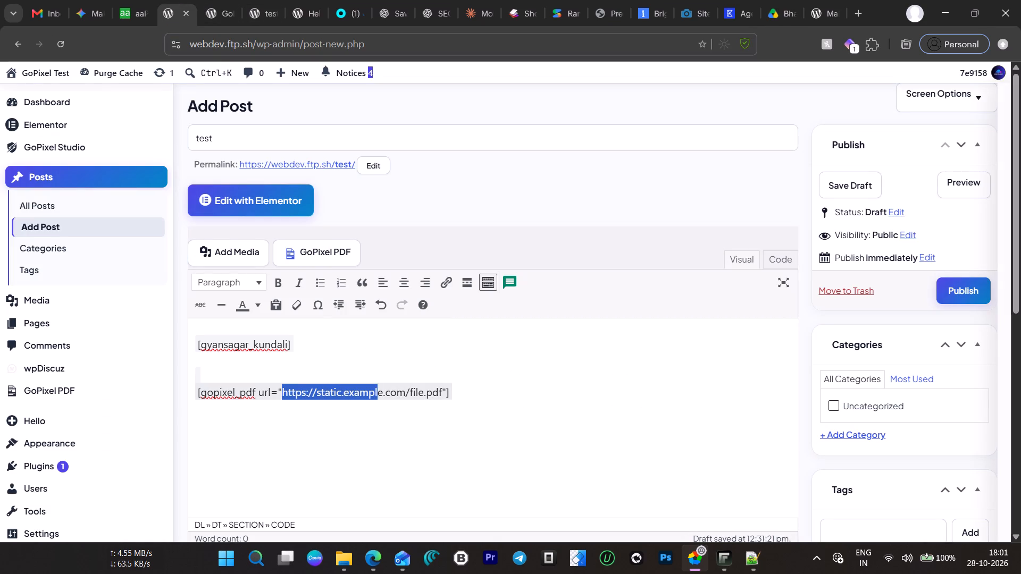
pyautogui.moveTo(380, 392); pyautogui.dragTo(442, 390)
pyautogui.hotkey('ctrl', 'v')
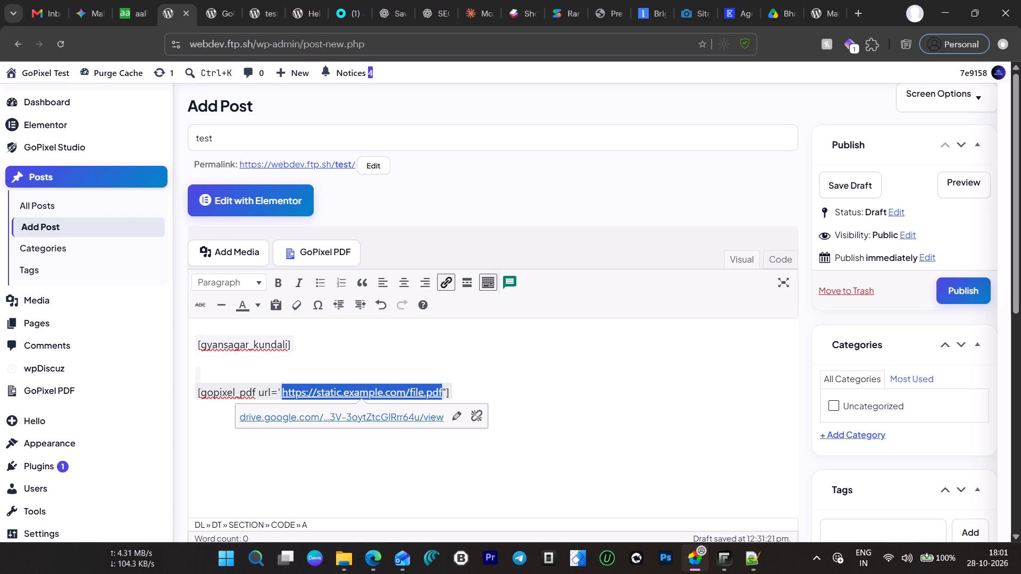
pyautogui.click(471, 416)
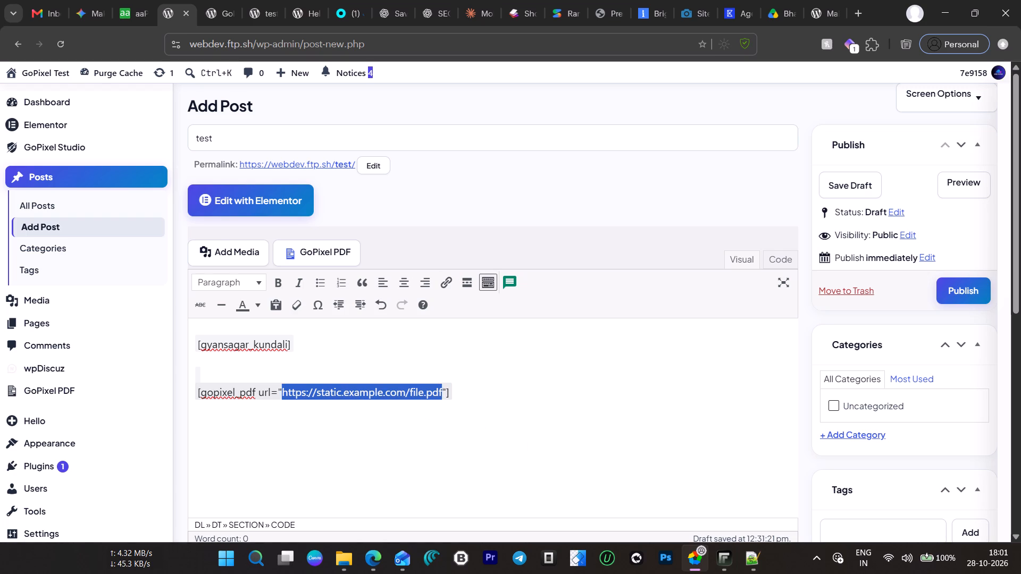
pyautogui.press('BackSpace')
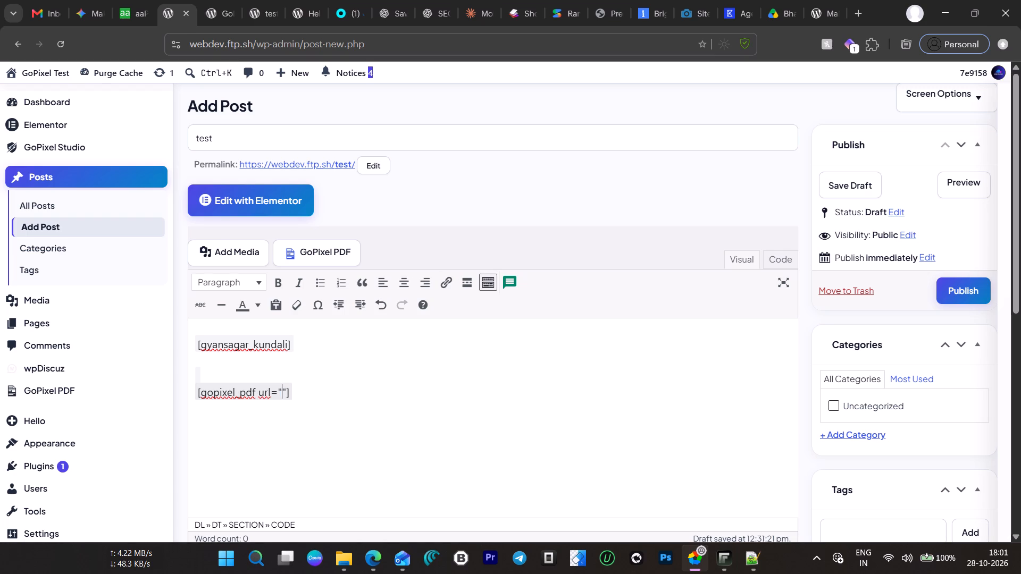
pyautogui.hotkey('ctrl', 'v')
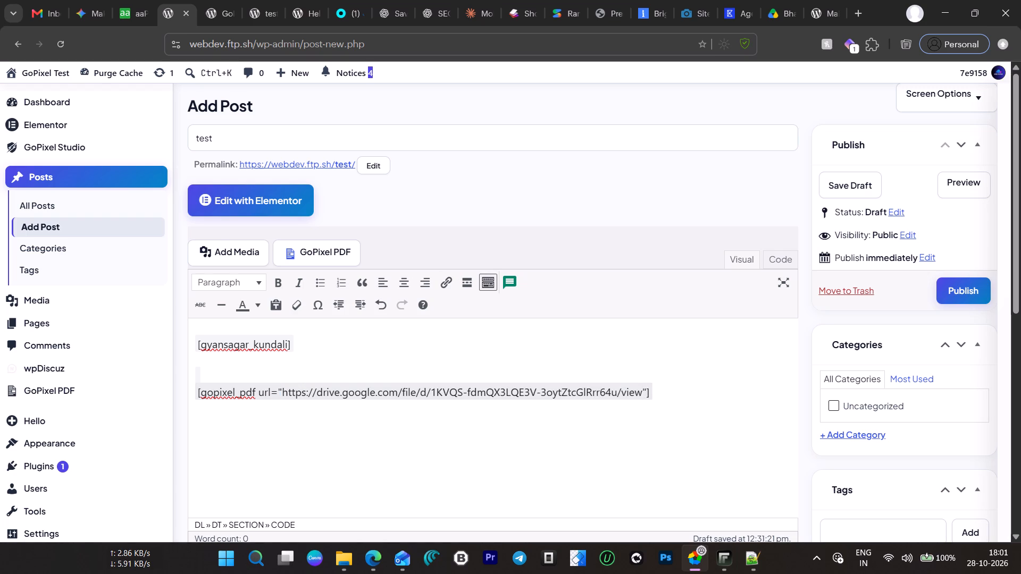
# Preview the test post and check how the PDF embed below the kundali form renders.
pyautogui.click(972, 184)
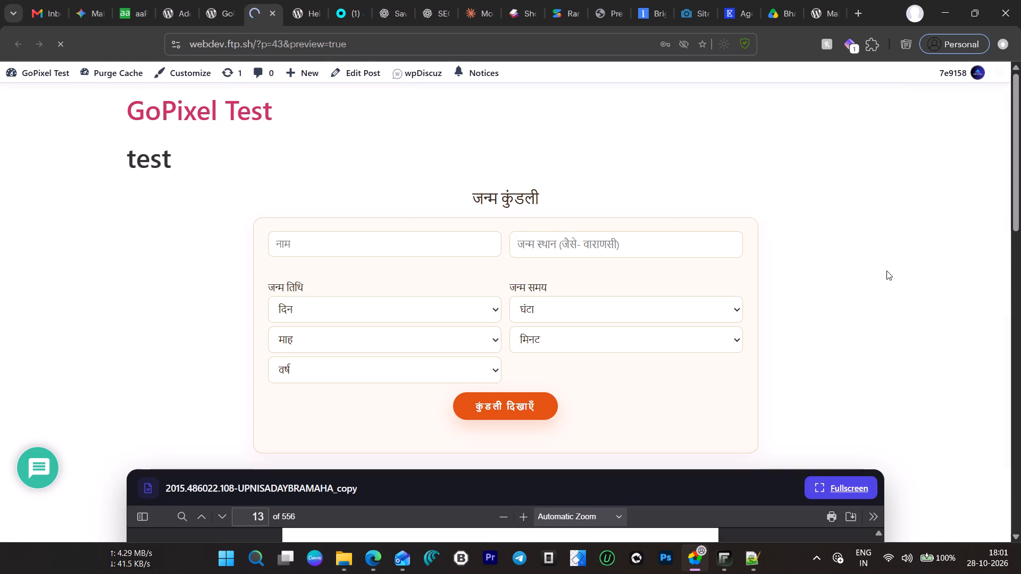
pyautogui.scroll(-1, 838, 288)
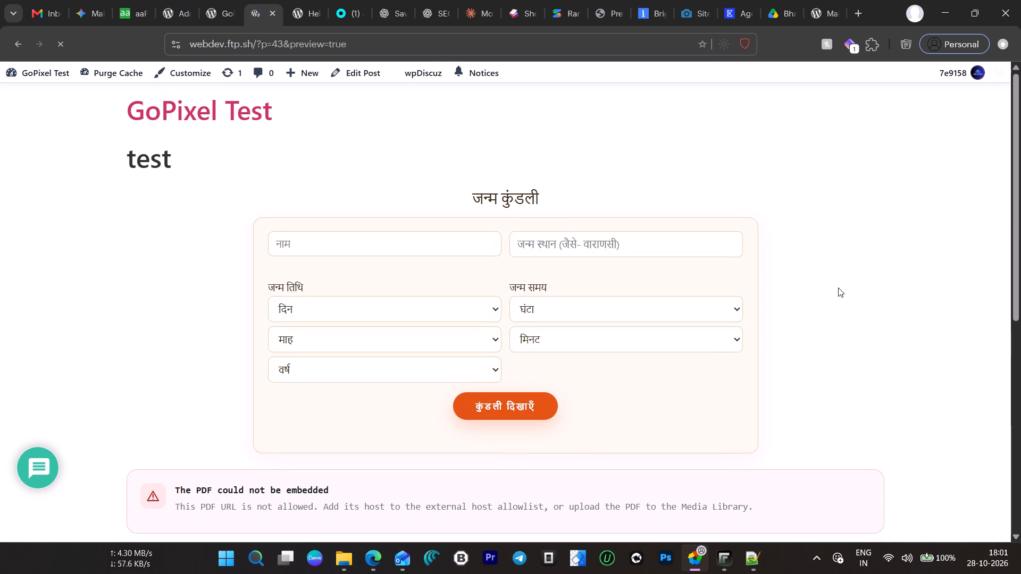
pyautogui.scroll(-2, 838, 288)
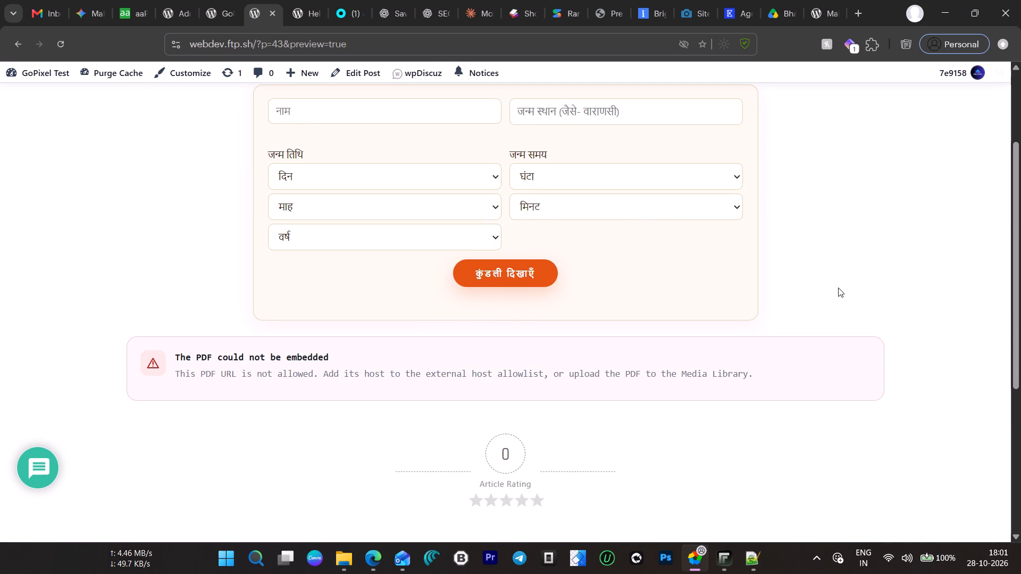
pyautogui.click(220, 0)
pyautogui.click(303, 0)
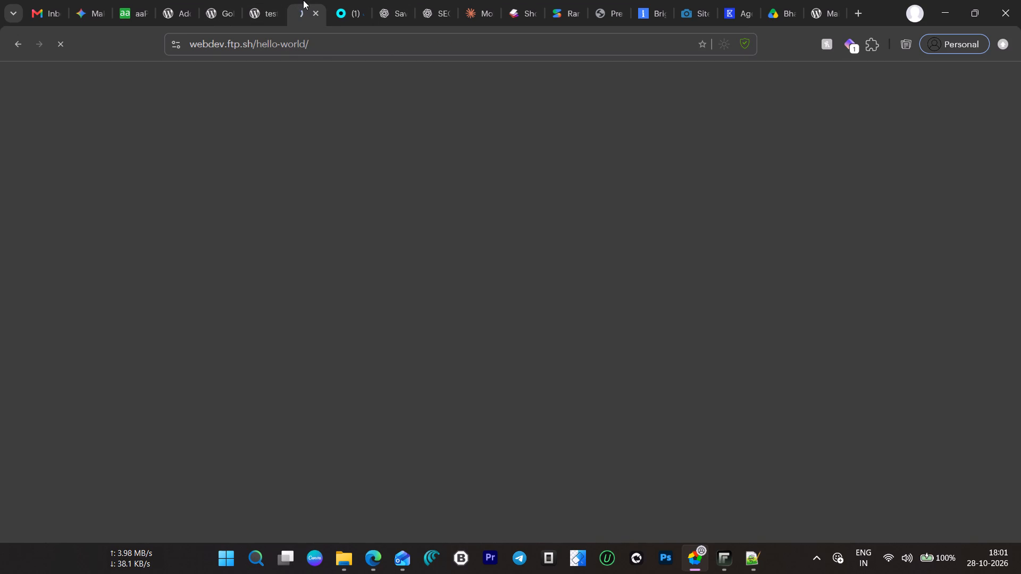
pyautogui.click(258, 0)
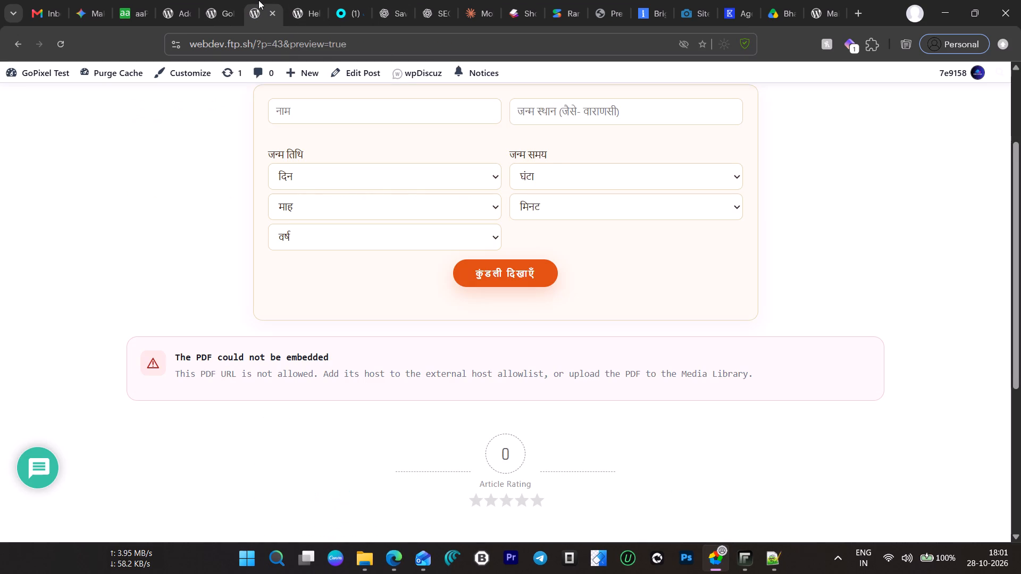
pyautogui.scroll(5, 271, 213)
pyautogui.click(217, 0)
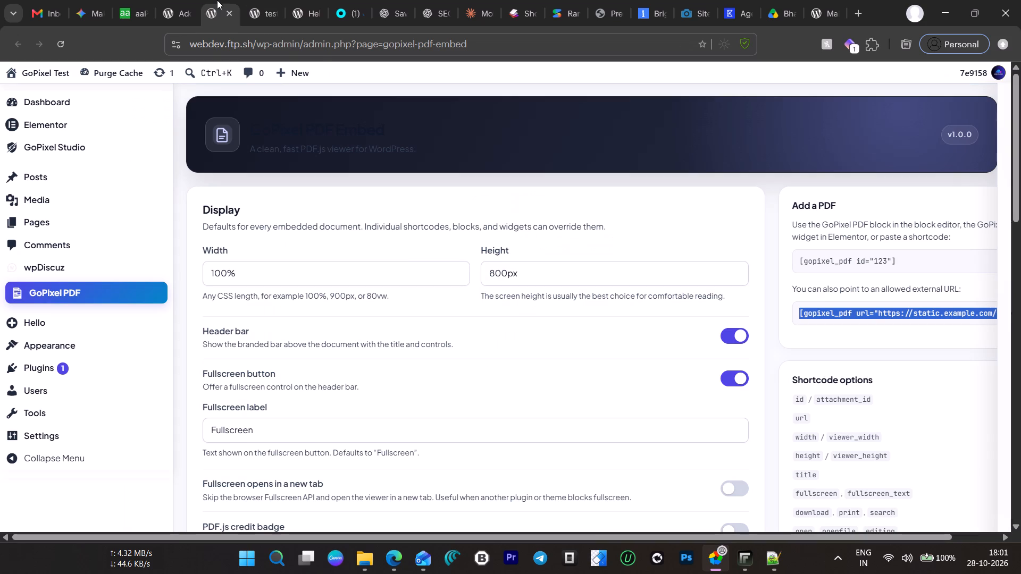
pyautogui.scroll(-4, 425, 321)
pyautogui.scroll(-4, 413, 364)
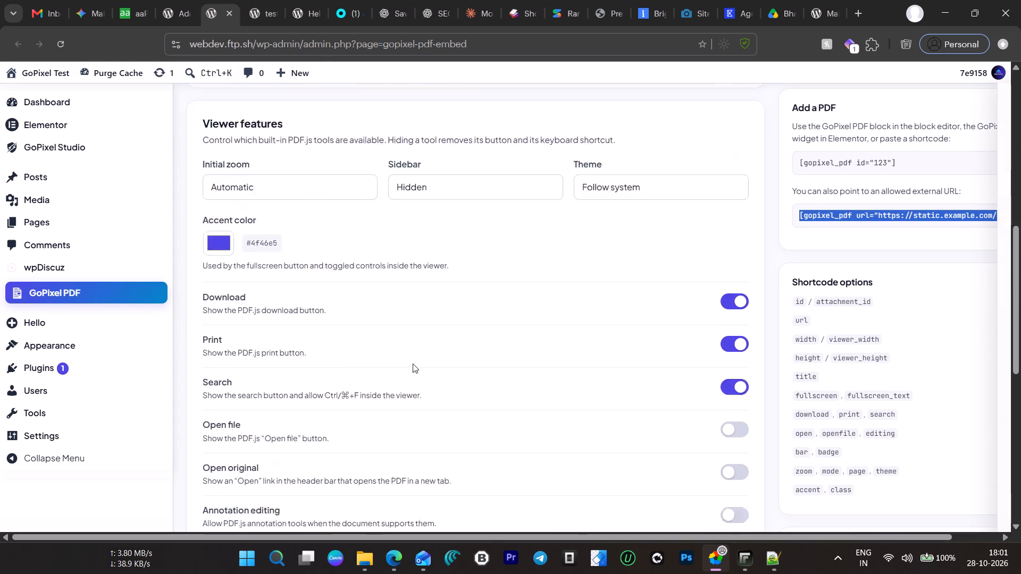
pyautogui.scroll(-6, 410, 365)
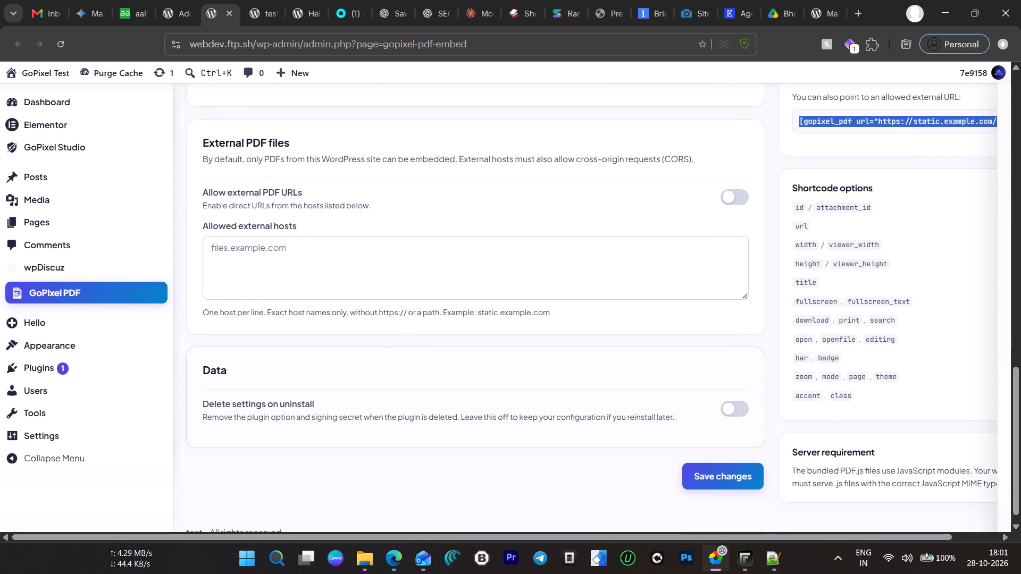
pyautogui.click(360, 272)
pyautogui.hotkey('ctrl', 'v')
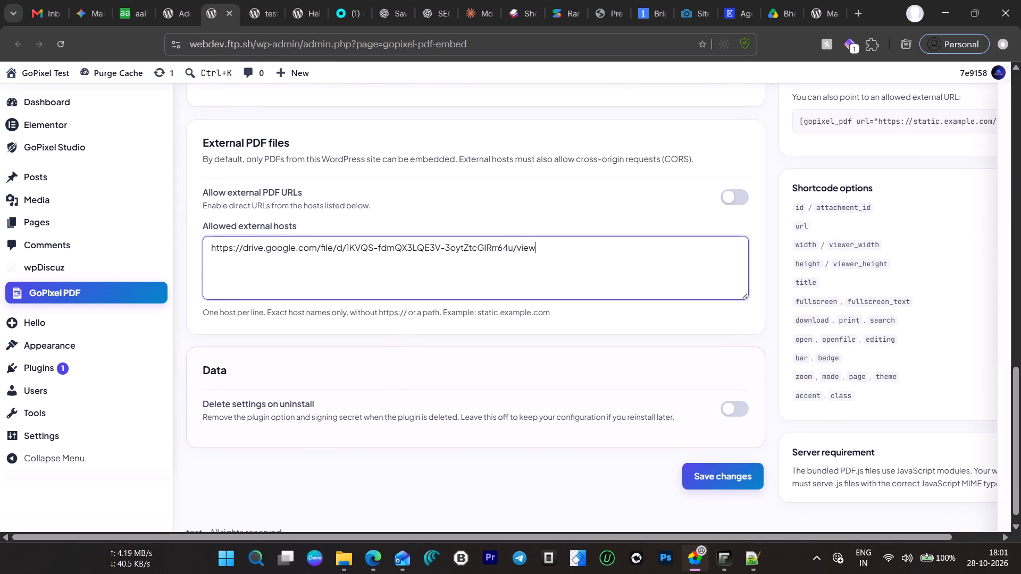
pyautogui.moveTo(320, 245); pyautogui.dragTo(731, 241)
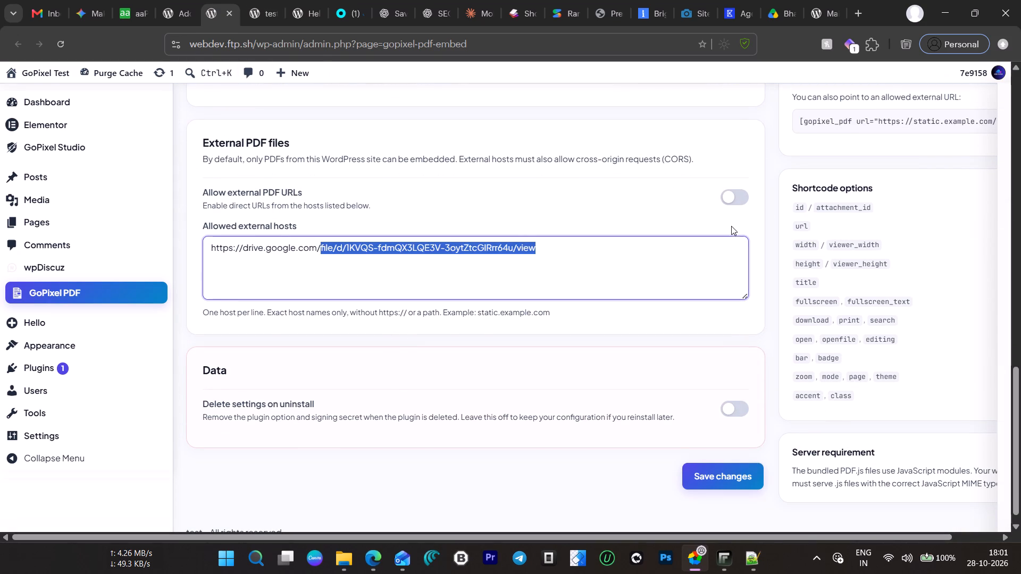
pyautogui.press('BackSpace')
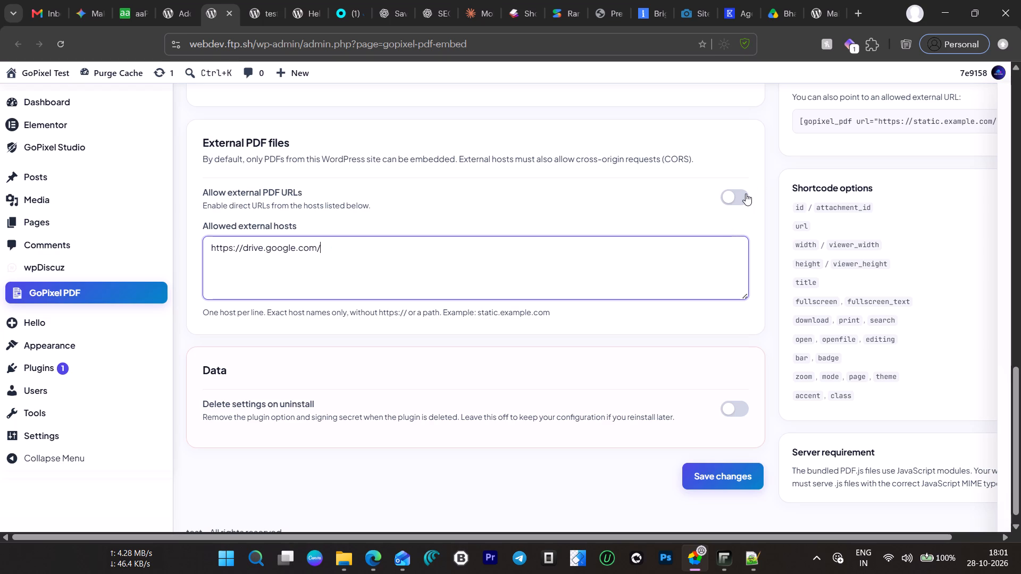
pyautogui.click(746, 193)
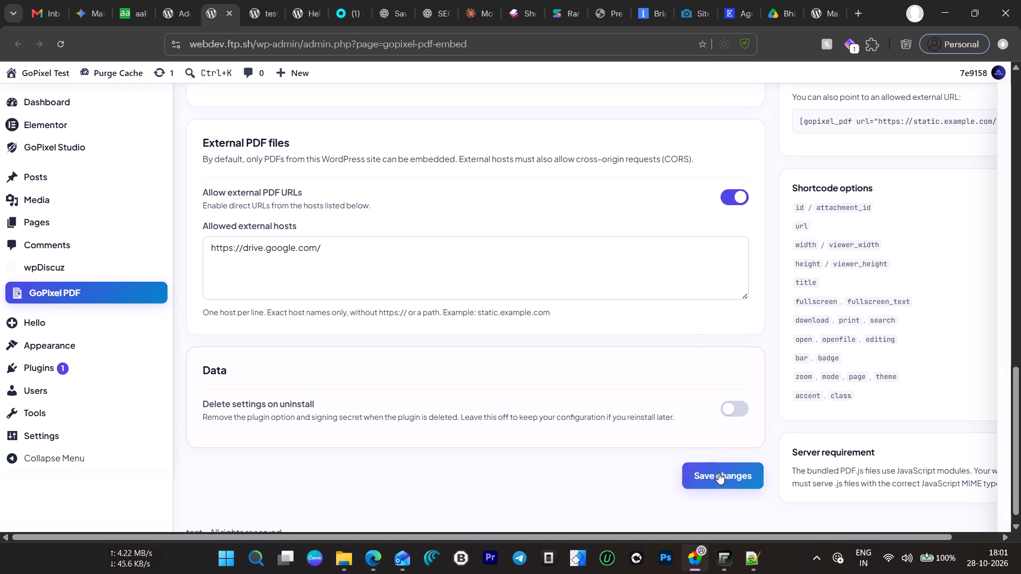
pyautogui.click(718, 472)
# Reload the test post preview and check whether the embedded viewer loads the Drive-hosted PDF.
pyautogui.click(264, 9)
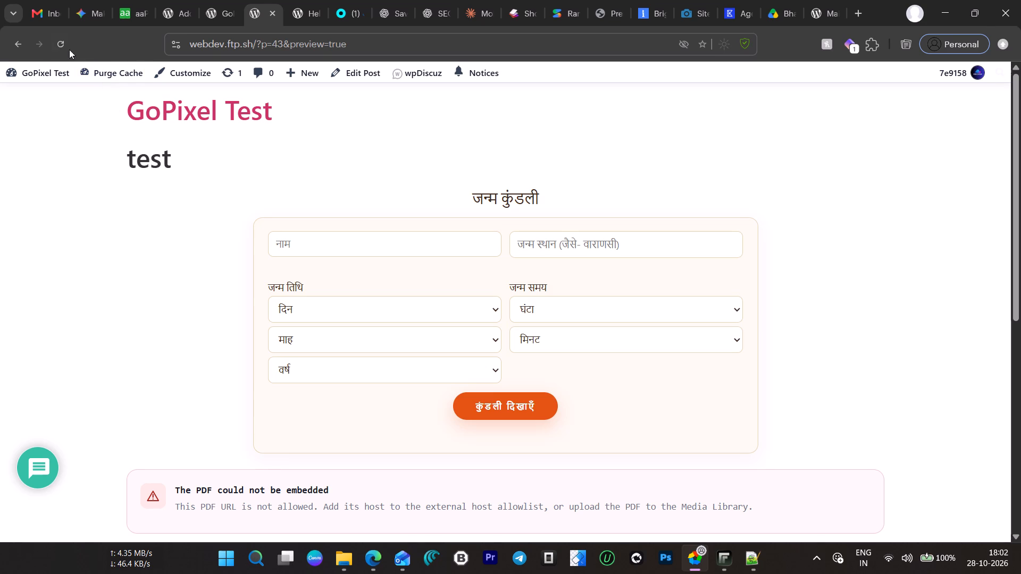
pyautogui.click(59, 38)
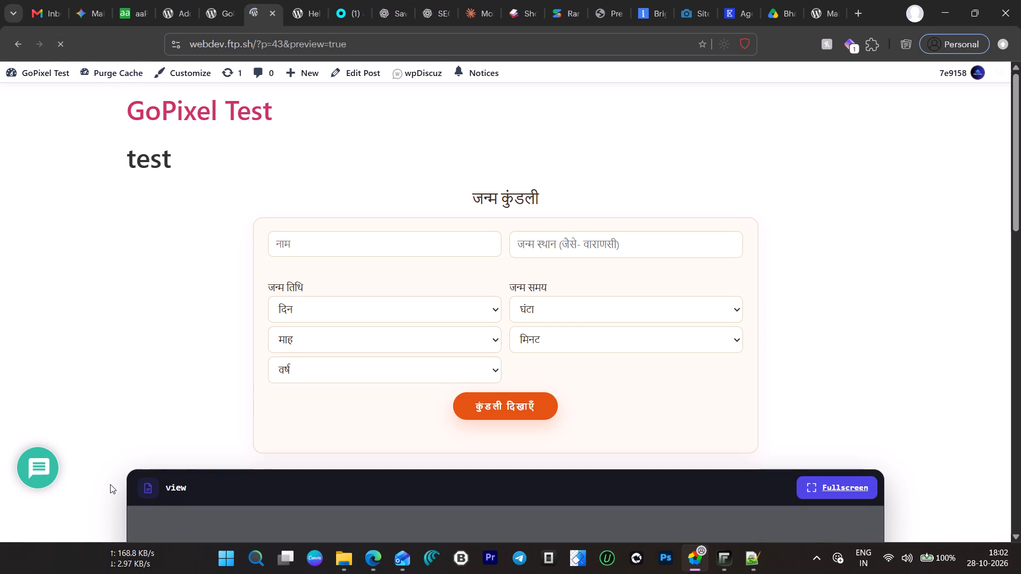
pyautogui.scroll(-3, 179, 406)
pyautogui.scroll(-1, 47, 180)
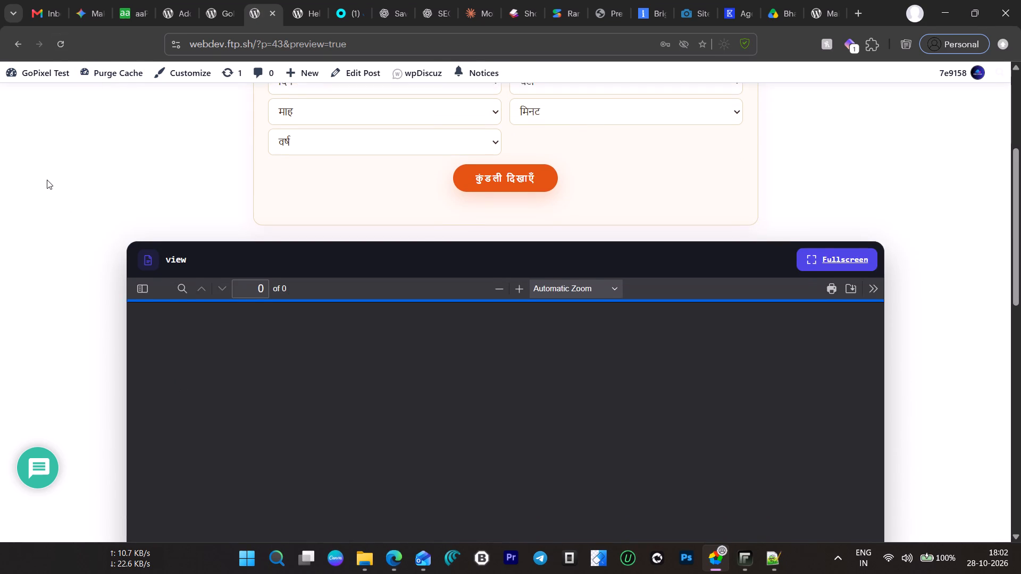
pyautogui.scroll(-2, 47, 180)
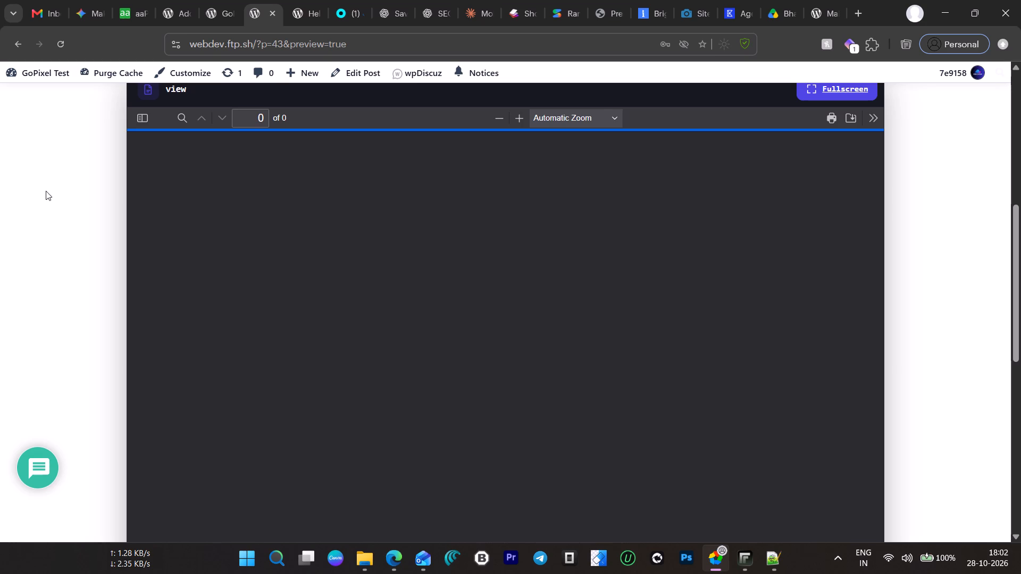
pyautogui.scroll(-6, 252, 181)
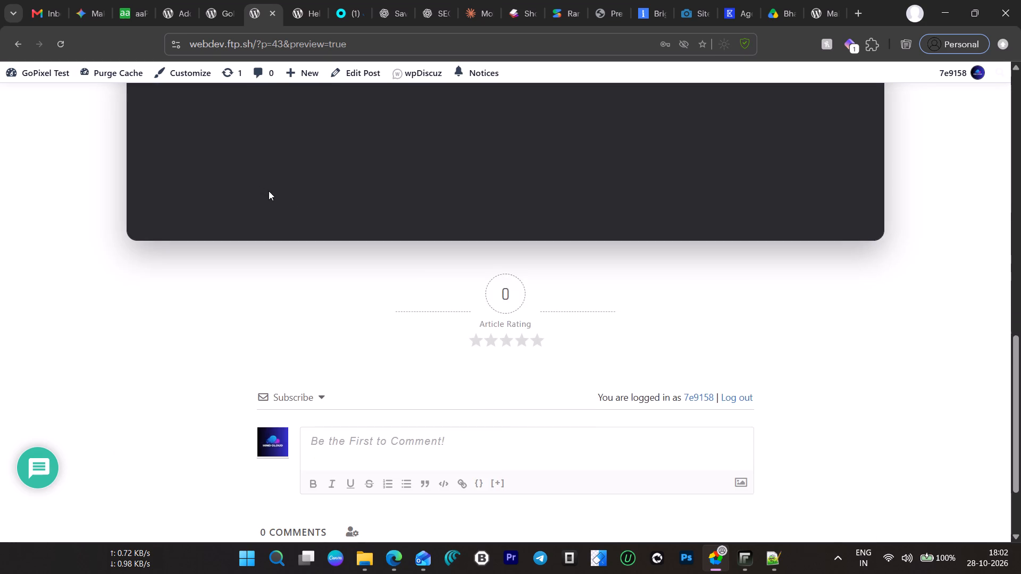
pyautogui.scroll(6, 458, 276)
pyautogui.doubleClick(458, 276)
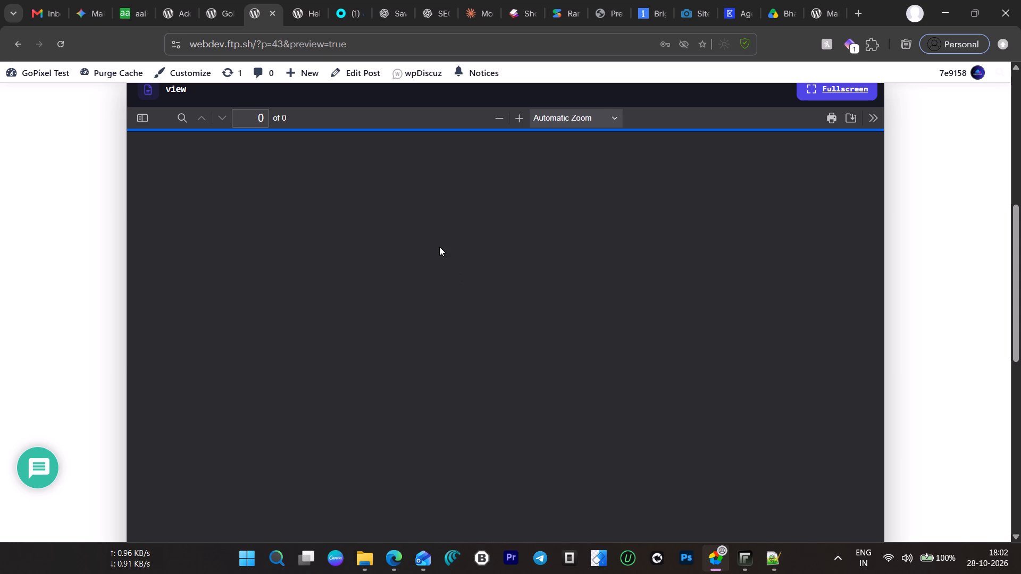
pyautogui.click(773, 0)
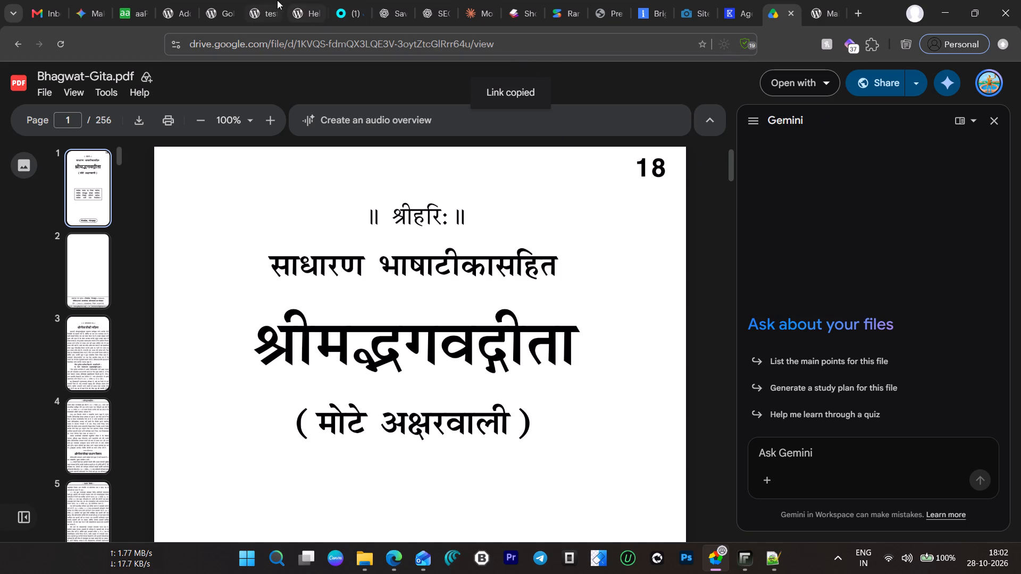
# Replace the URL in the post's gopixel_pdf shortcode with the copied Drive sharing link ending in view?usp=sharing.
pyautogui.click(231, 0)
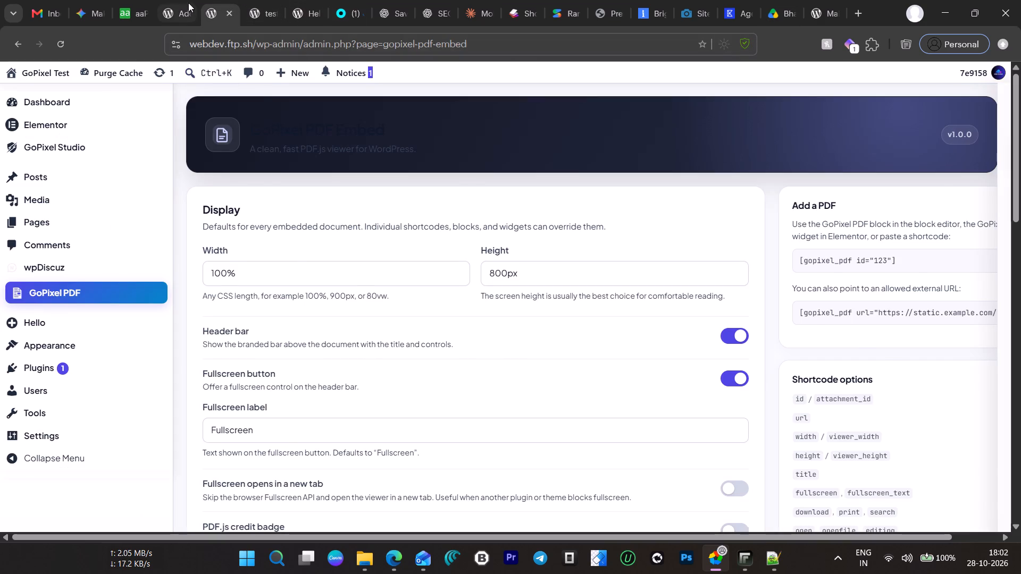
pyautogui.click(188, 3)
pyautogui.click(279, 393)
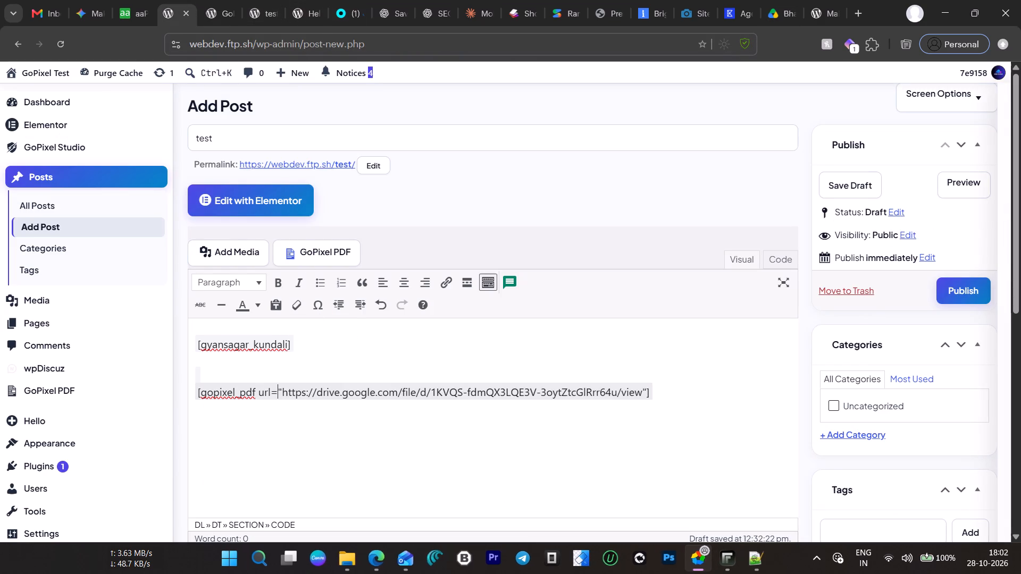
pyautogui.moveTo(280, 394); pyautogui.dragTo(637, 395)
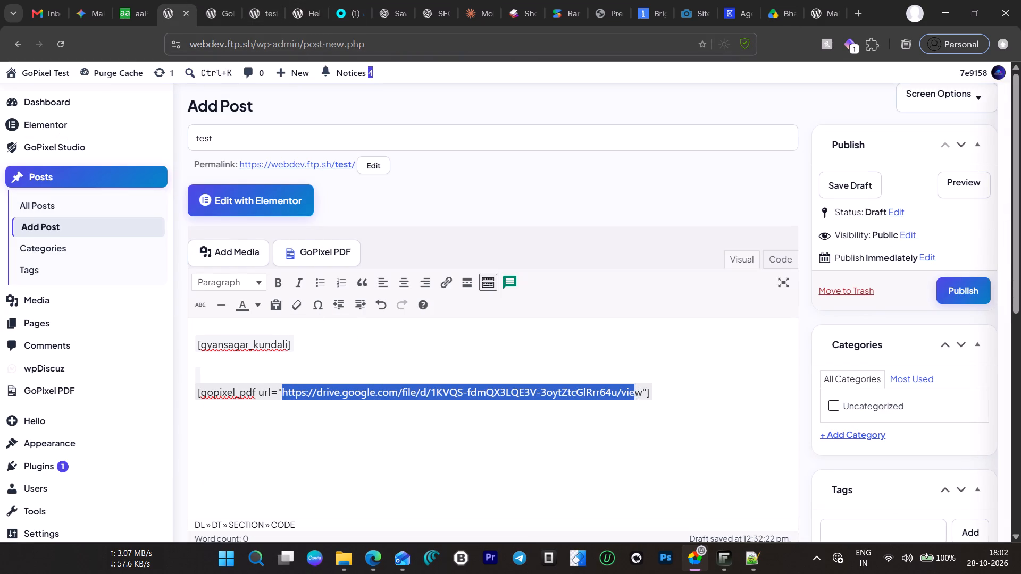
pyautogui.moveTo(637, 395); pyautogui.dragTo(643, 394)
pyautogui.press('BackSpace')
pyautogui.hotkey('ctrl', 'v')
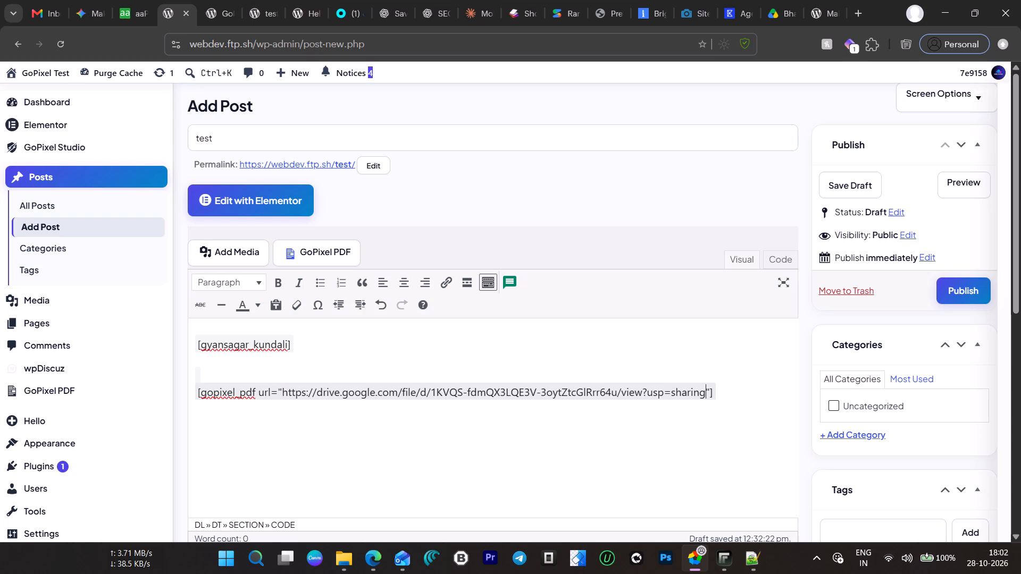
# Preview the test post and check whether the PDF viewer below the kundali form loads the document from the sharing link.
pyautogui.click(962, 187)
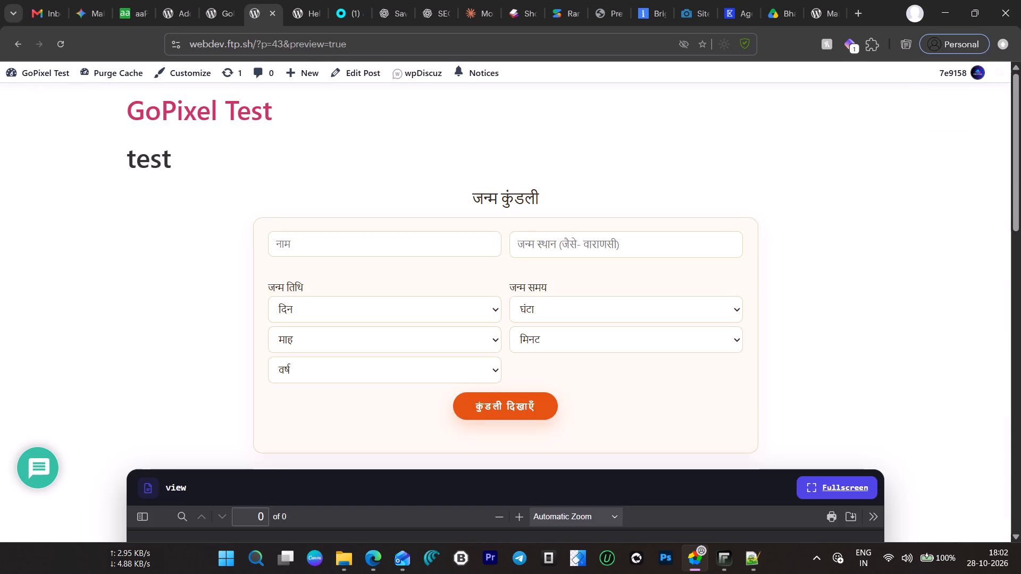
pyautogui.scroll(-3, 5, 369)
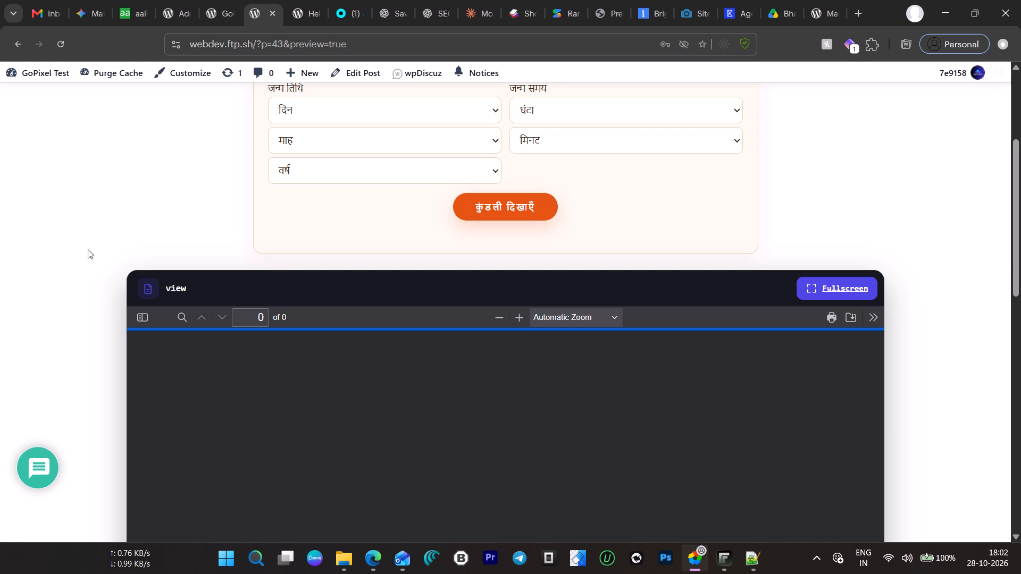
pyautogui.scroll(-1, 88, 249)
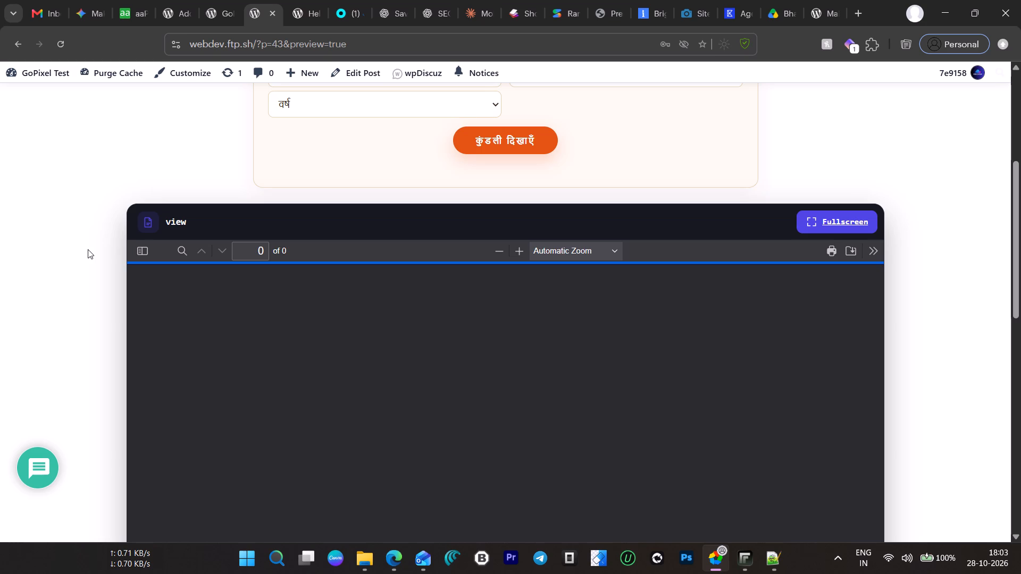
pyautogui.scroll(-1, 88, 249)
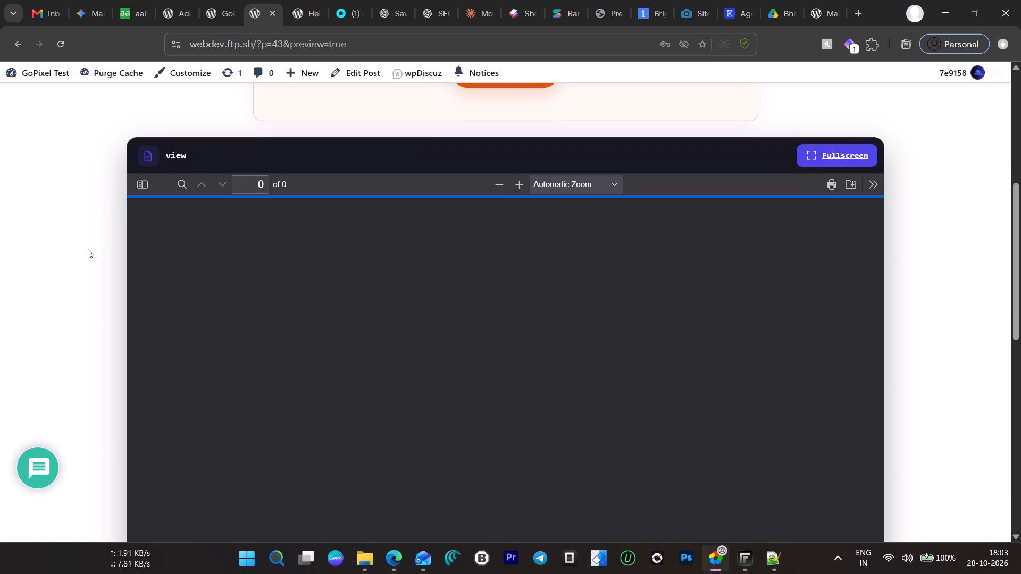
pyautogui.scroll(-9, 88, 249)
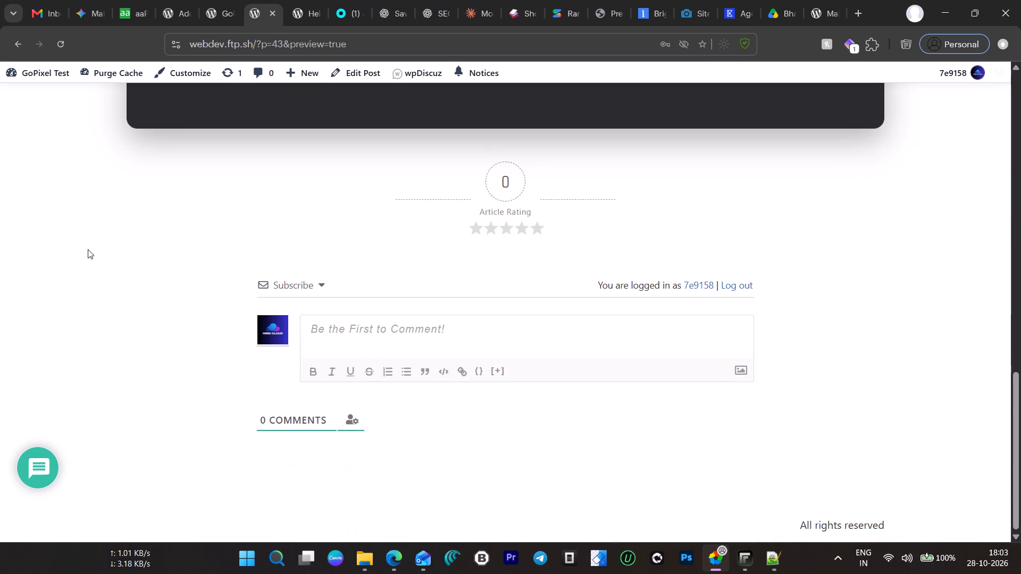
pyautogui.scroll(-4, 88, 249)
# Close the test post preview and the Hello world! post page.
pyautogui.click(207, 0)
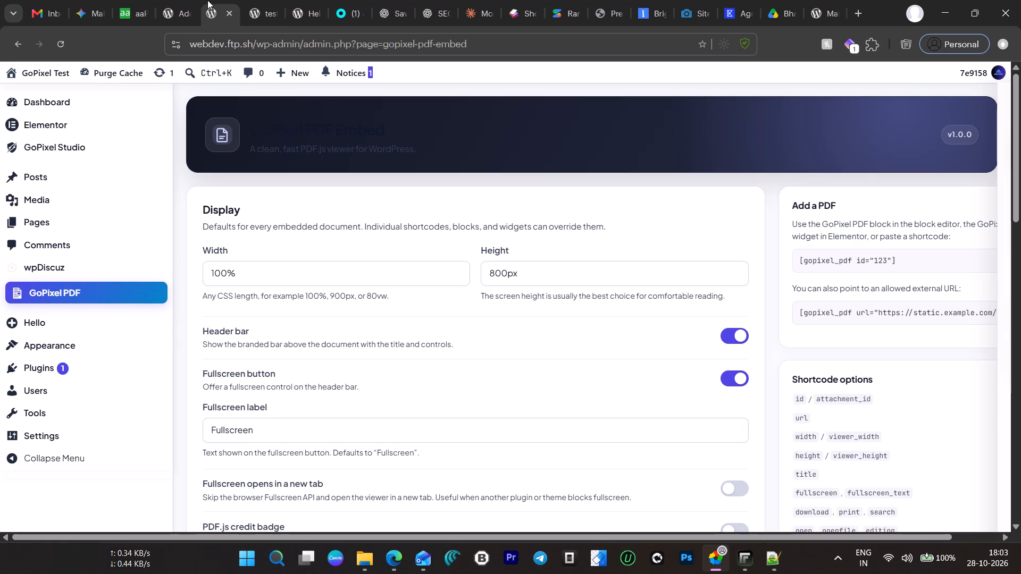
pyautogui.scroll(-2, 531, 289)
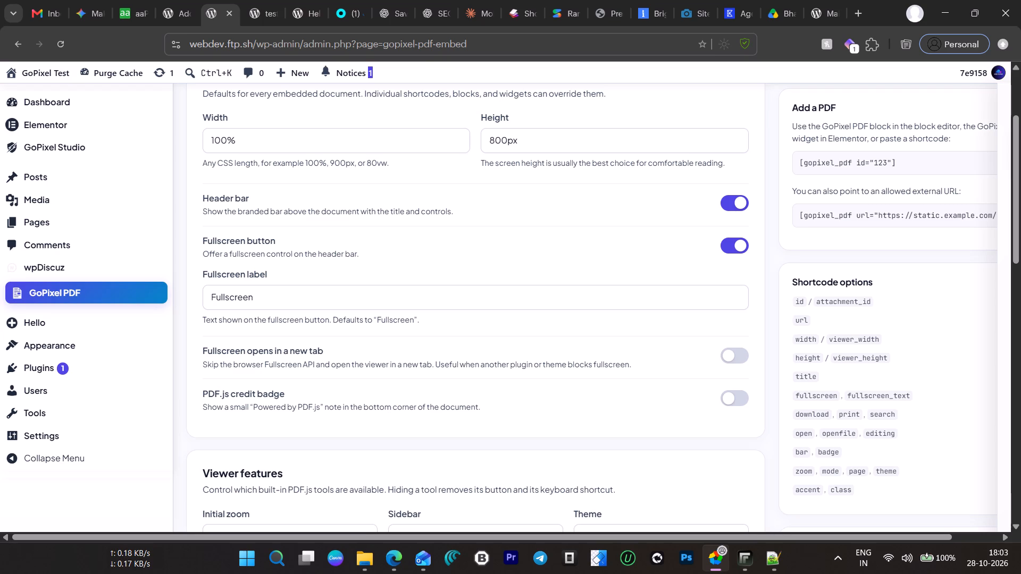
pyautogui.click(262, 0)
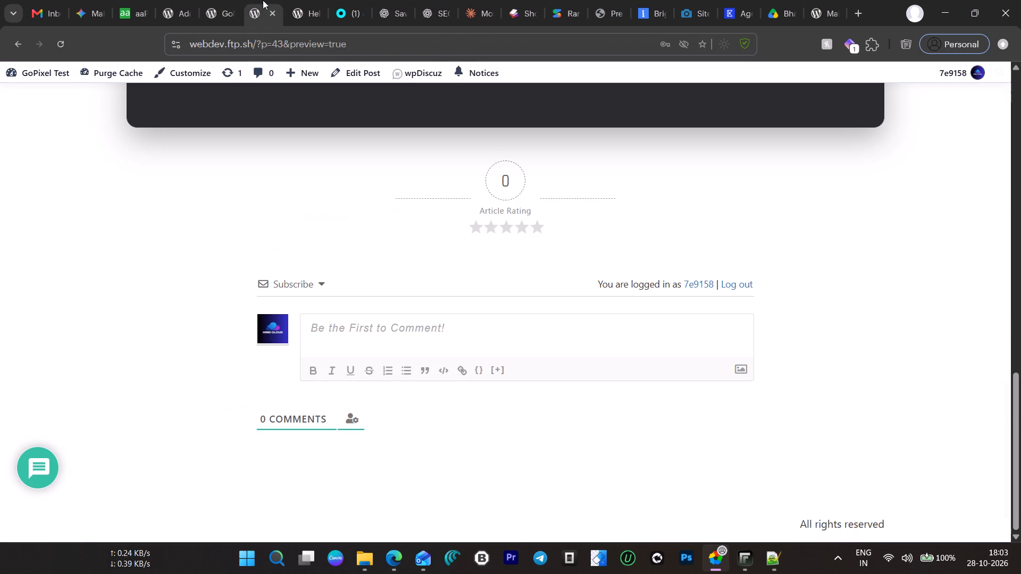
pyautogui.click(277, 13)
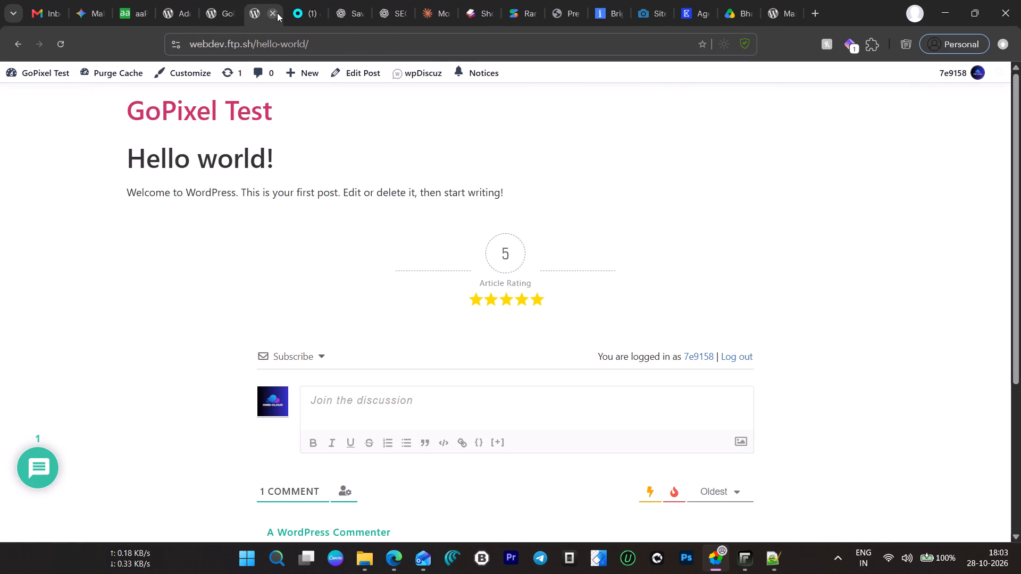
pyautogui.click(277, 13)
# Review the GoPixel PDF settings, from the viewer features down to the external PDF files section and its allowed hosts.
pyautogui.click(225, 0)
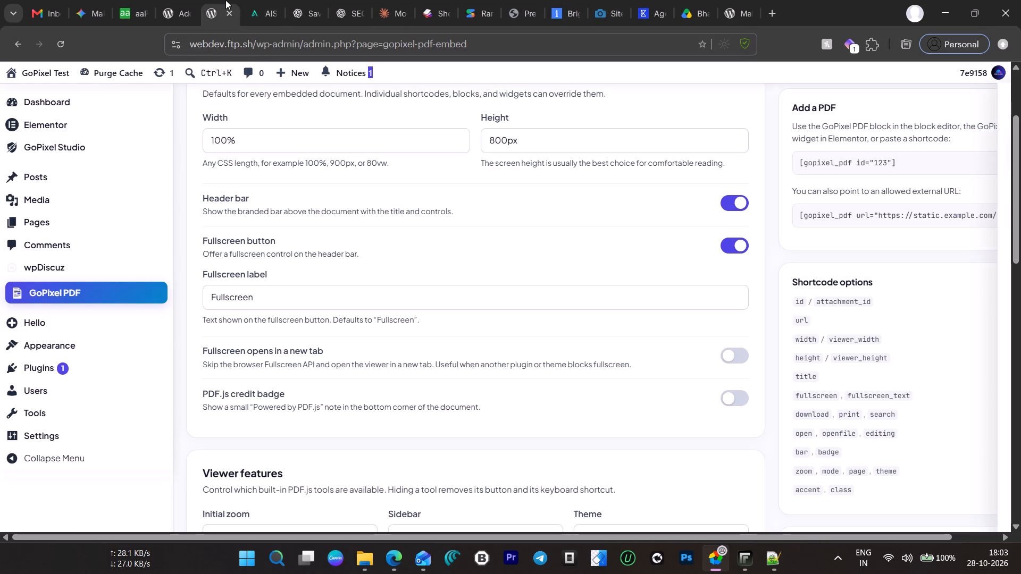
pyautogui.scroll(-3, 305, 334)
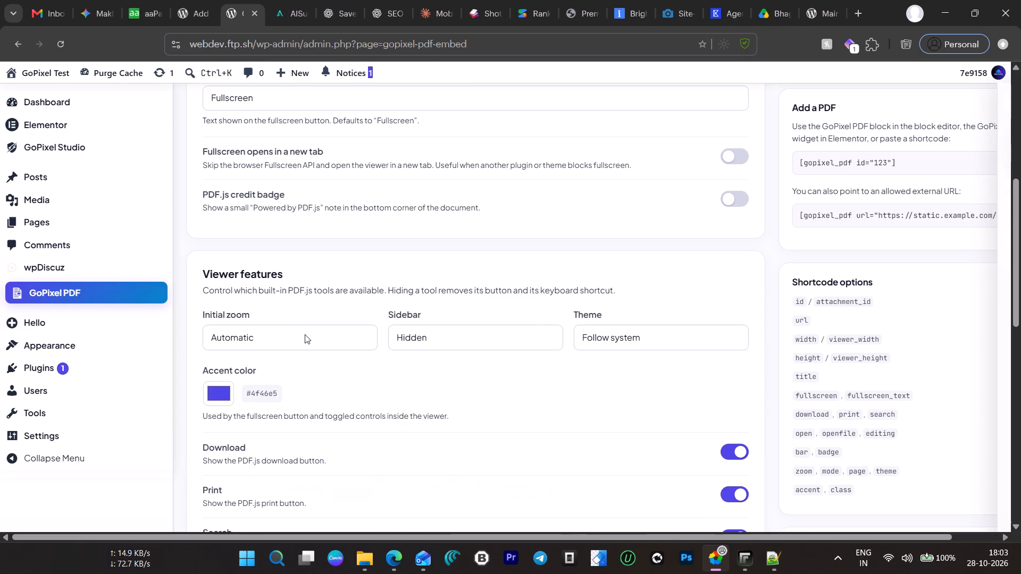
pyautogui.scroll(-1, 305, 334)
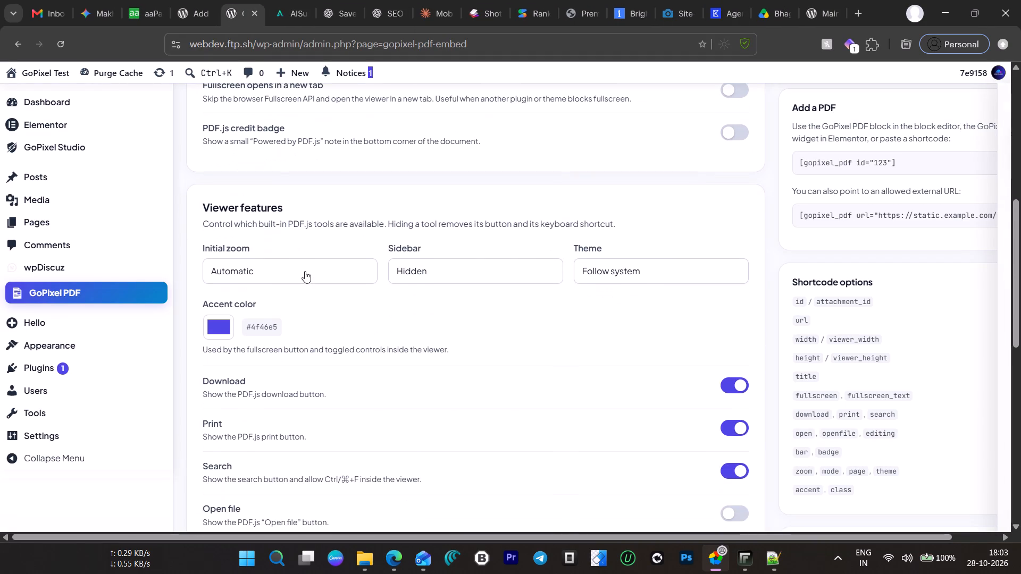
pyautogui.click(305, 270)
pyautogui.click(305, 269)
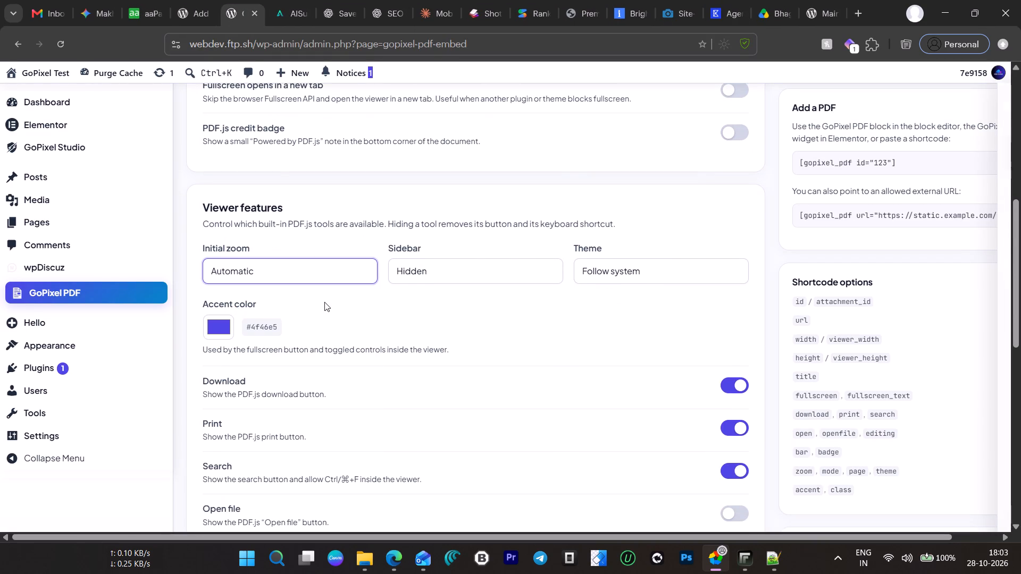
pyautogui.scroll(-4, 325, 303)
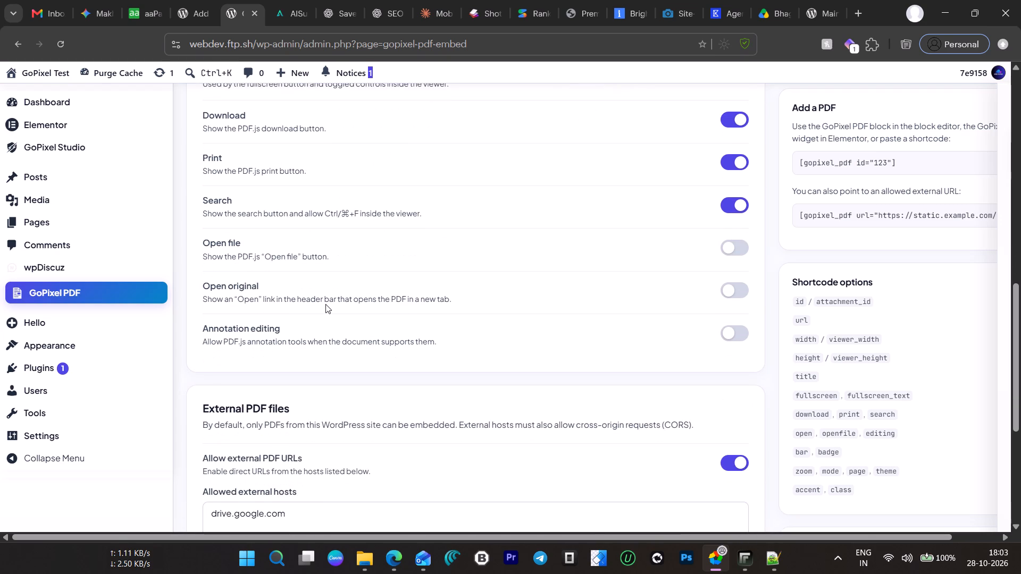
pyautogui.scroll(-5, 325, 304)
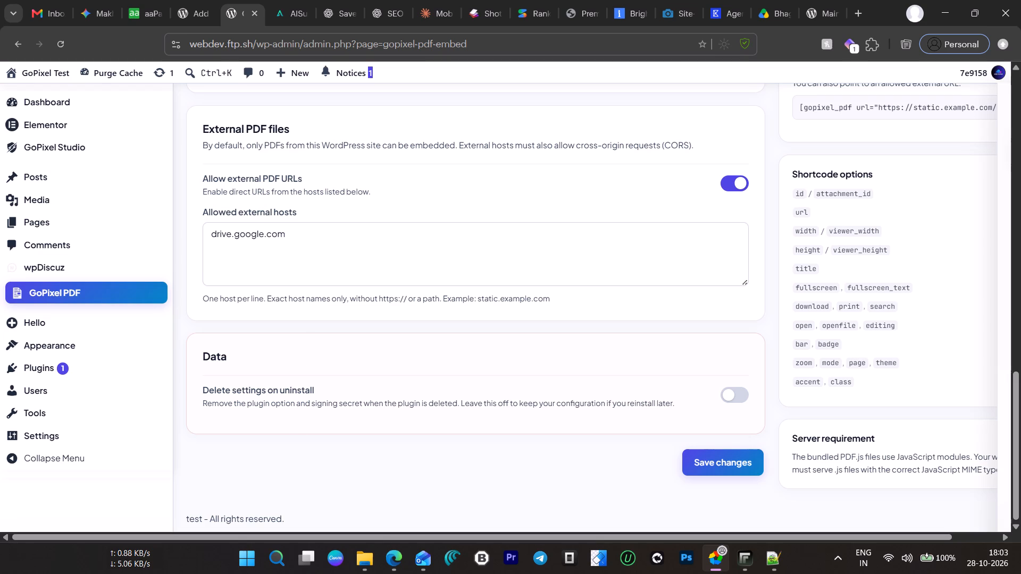
# Switch to Microsoft Edge and look through the PDFs in the Ancient books folder on Google Drive.
pyautogui.click(390, 558)
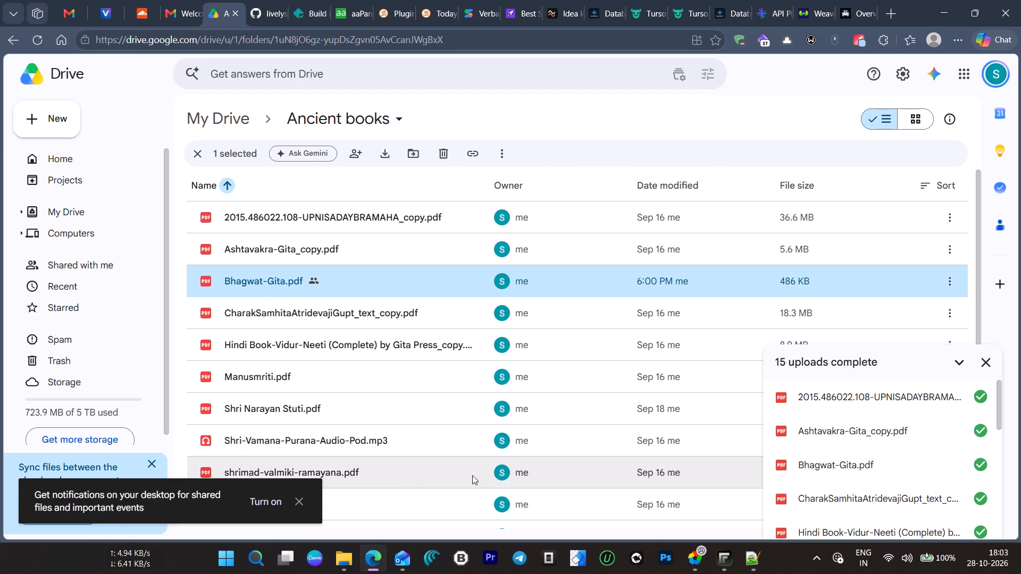
pyautogui.scroll(-4, 400, 314)
pyautogui.scroll(-3, 937, 396)
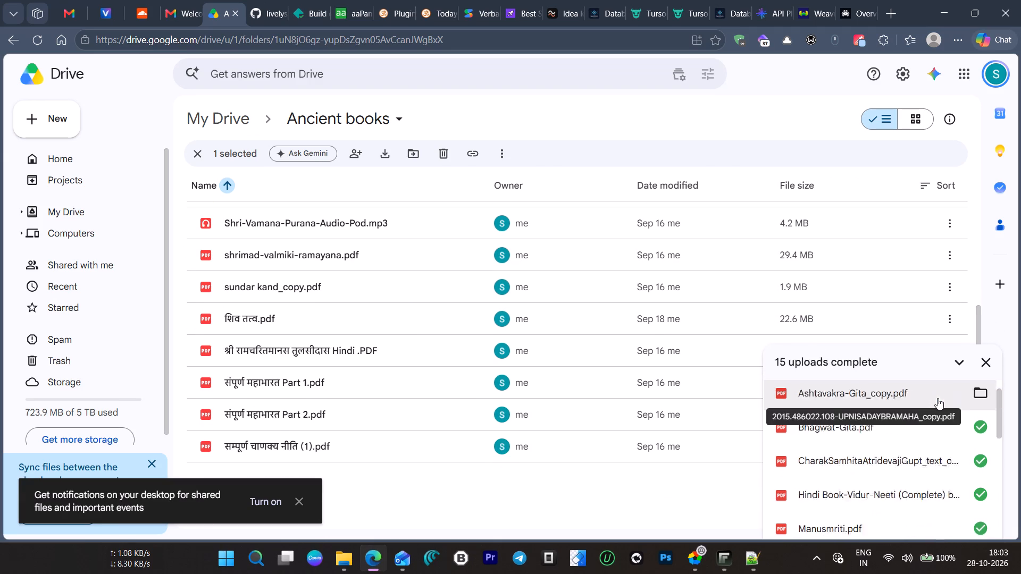
pyautogui.scroll(-9, 938, 398)
pyautogui.scroll(9, 483, 441)
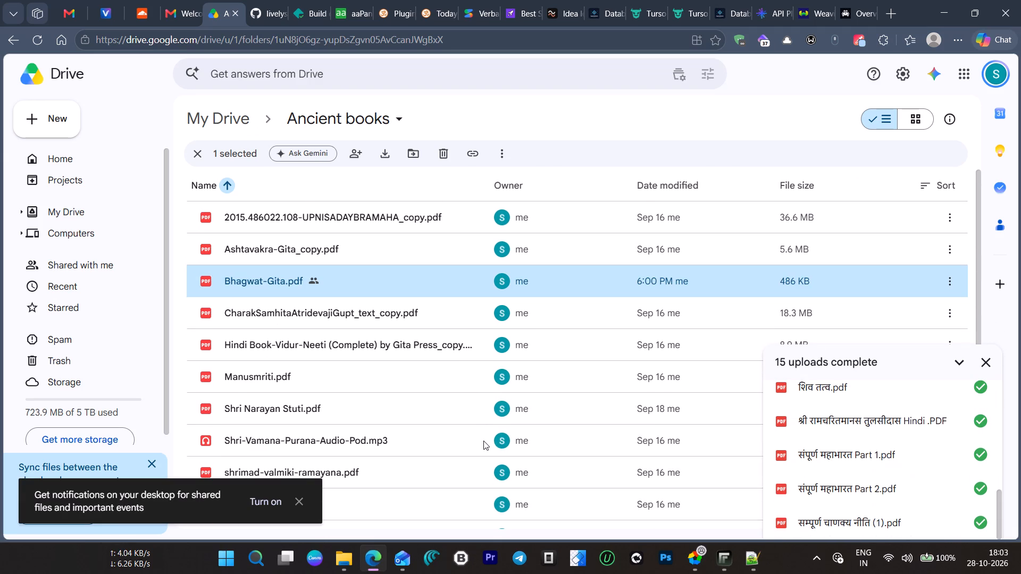
pyautogui.scroll(2, 483, 441)
pyautogui.scroll(-10, 483, 441)
pyautogui.click(401, 507)
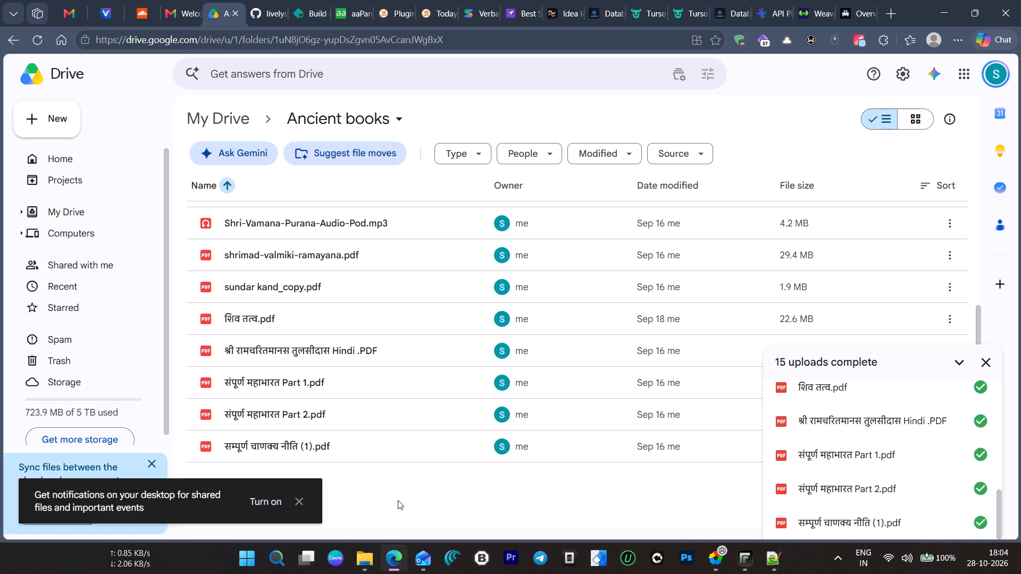
pyautogui.scroll(5, 427, 479)
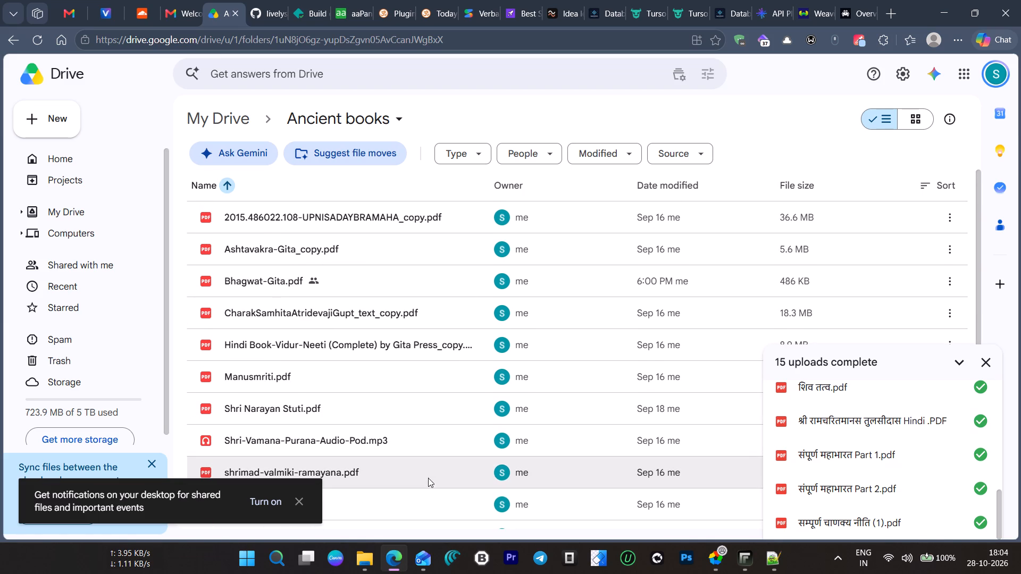
pyautogui.scroll(7, 429, 478)
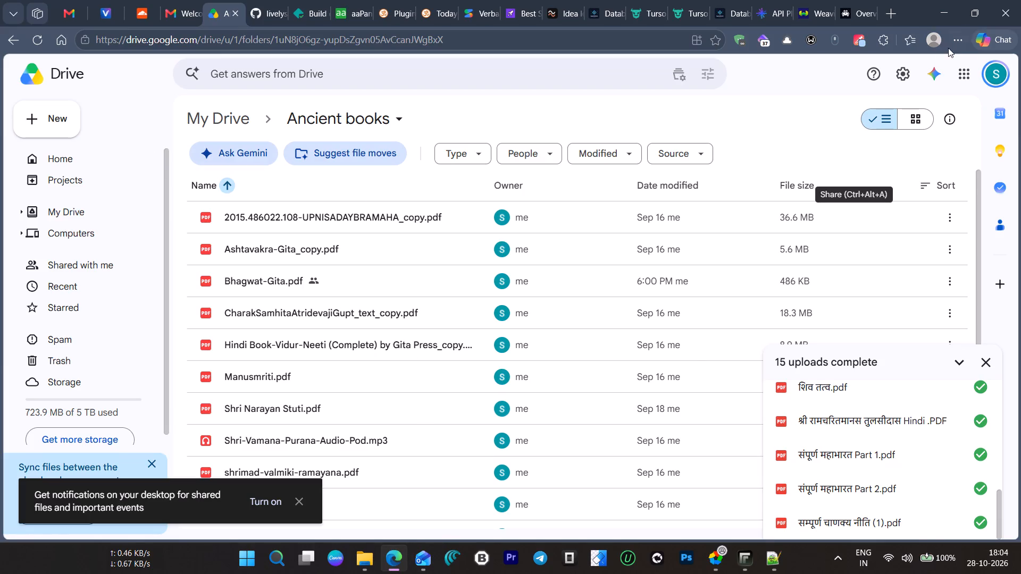
# Search the web for "where to host pdf for free" and read the full list of suggested hosting services.
pyautogui.click(893, 14)
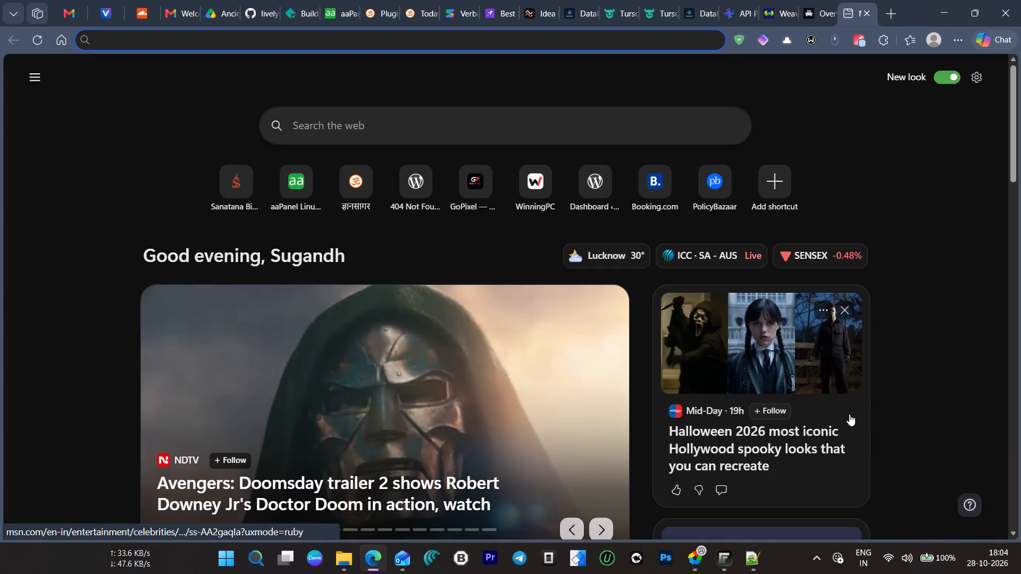
pyautogui.write('wj')
pyautogui.press('BackSpace')
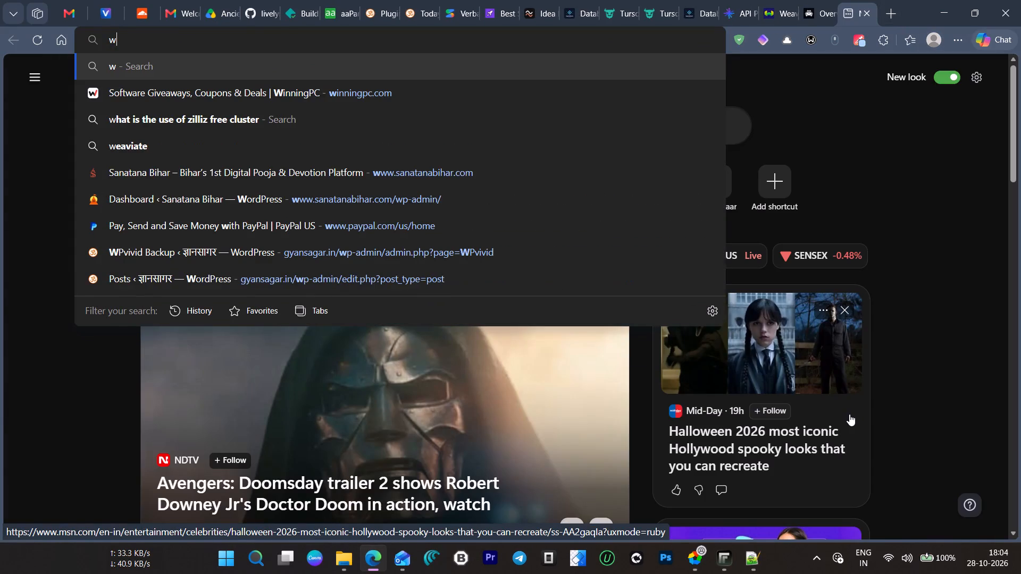
pyautogui.write('here to host pdf for free')
pyautogui.press('Return')
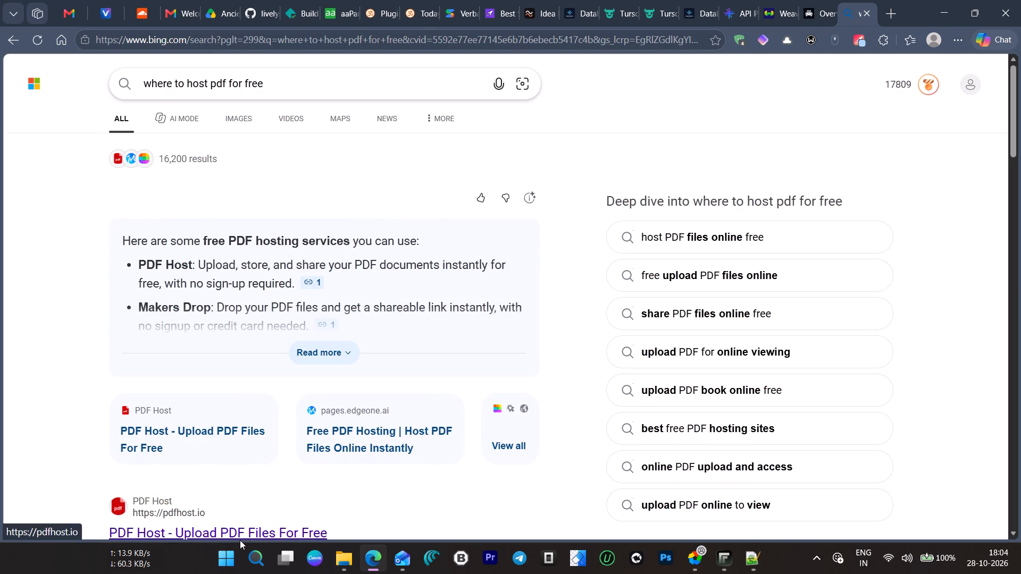
pyautogui.click(330, 360)
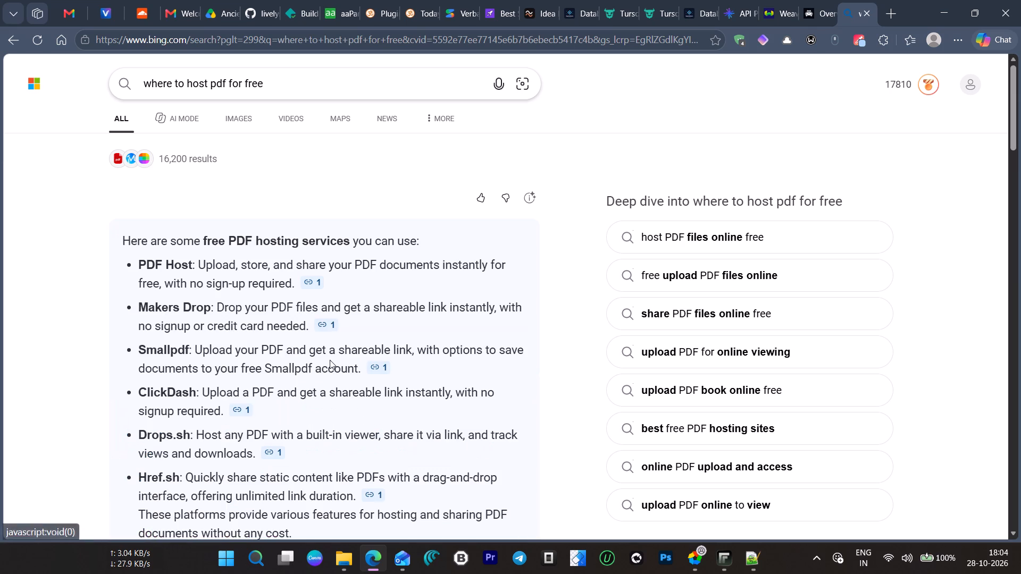
pyautogui.scroll(-1, 297, 375)
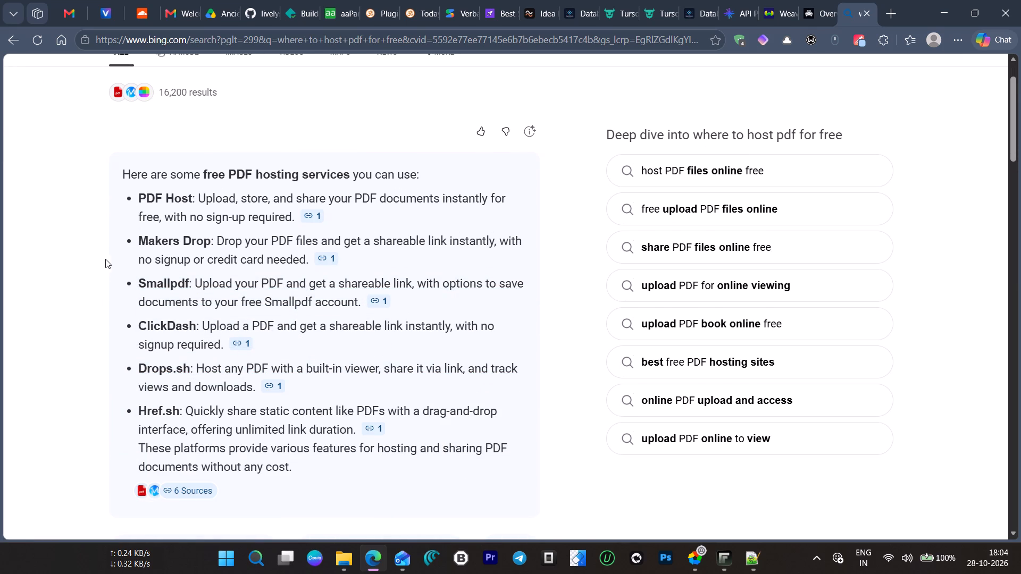
# Open the PDF Host site from the suggestions and examine its free hosting features.
pyautogui.click(142, 196)
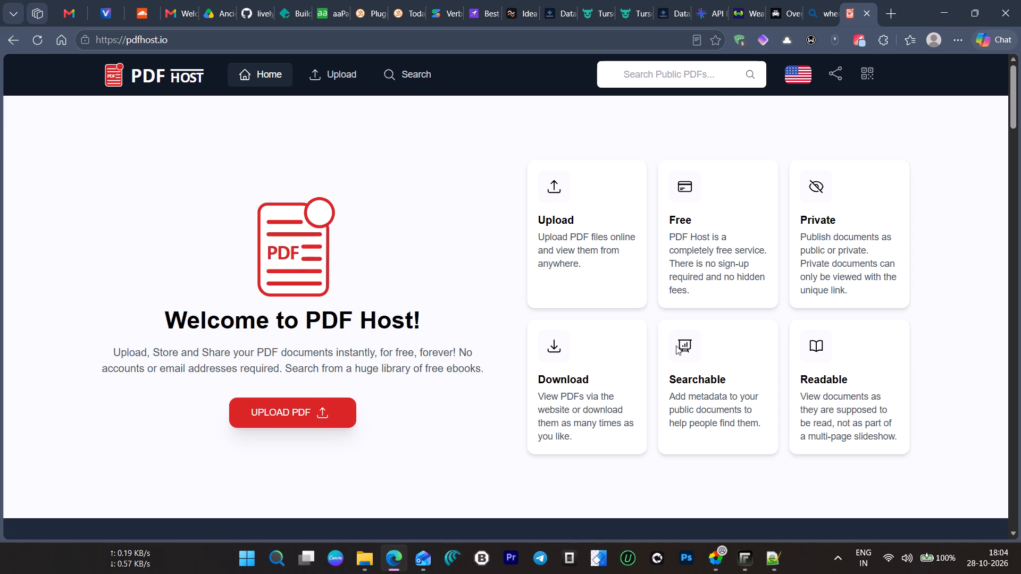
pyautogui.scroll(-2, 676, 345)
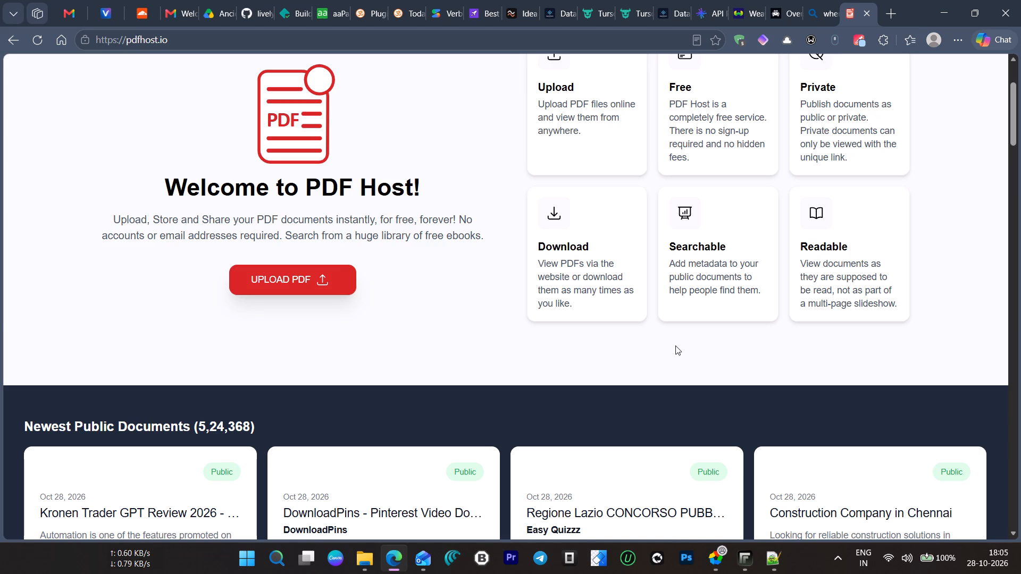
pyautogui.scroll(12, 673, 346)
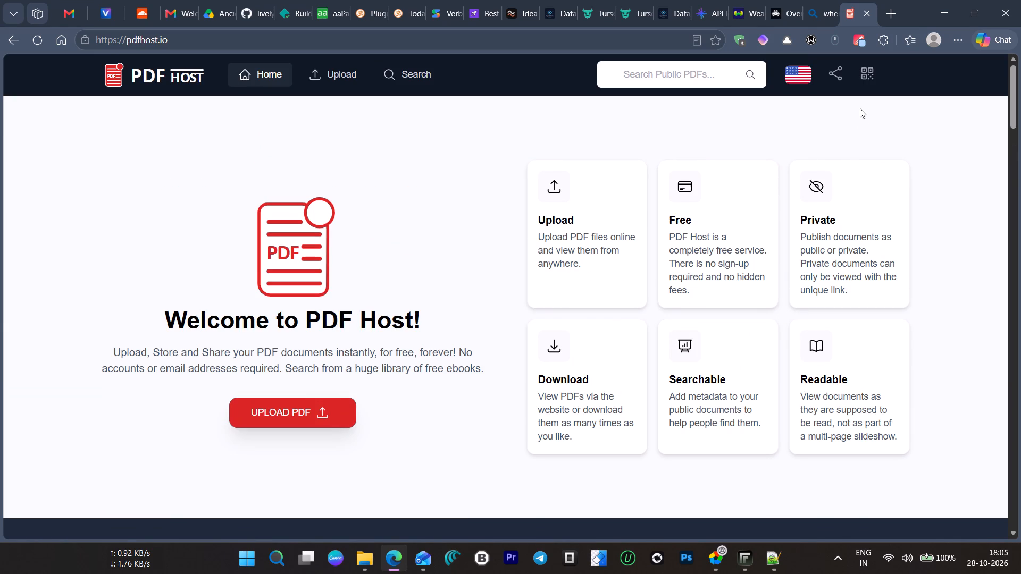
pyautogui.click(867, 68)
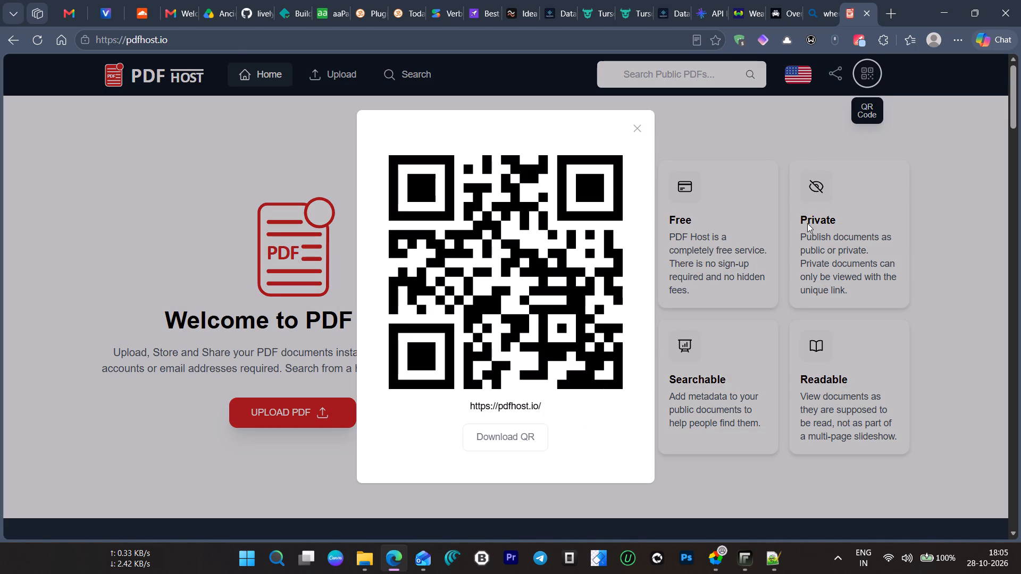
pyautogui.click(807, 223)
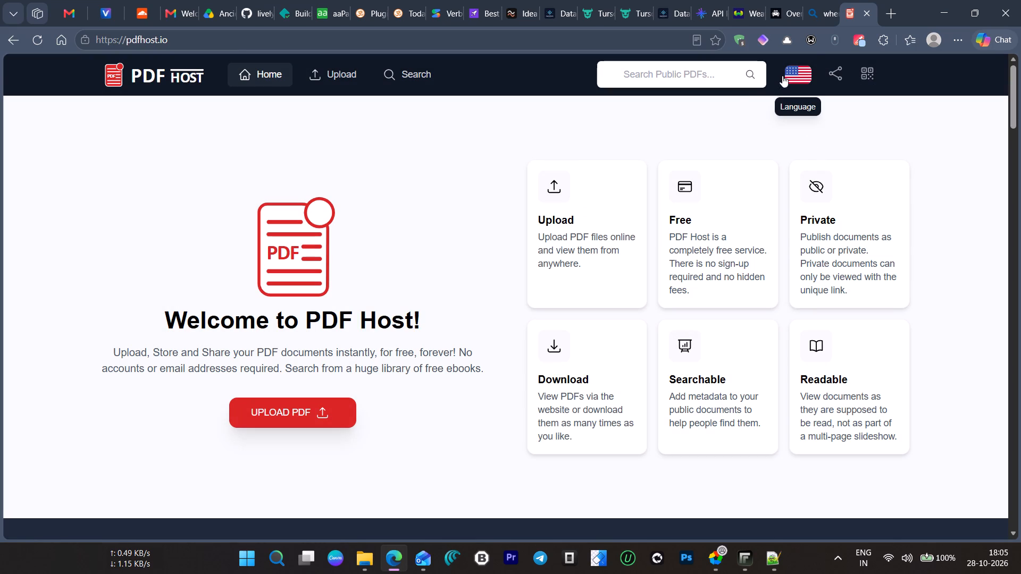
pyautogui.click(204, 124)
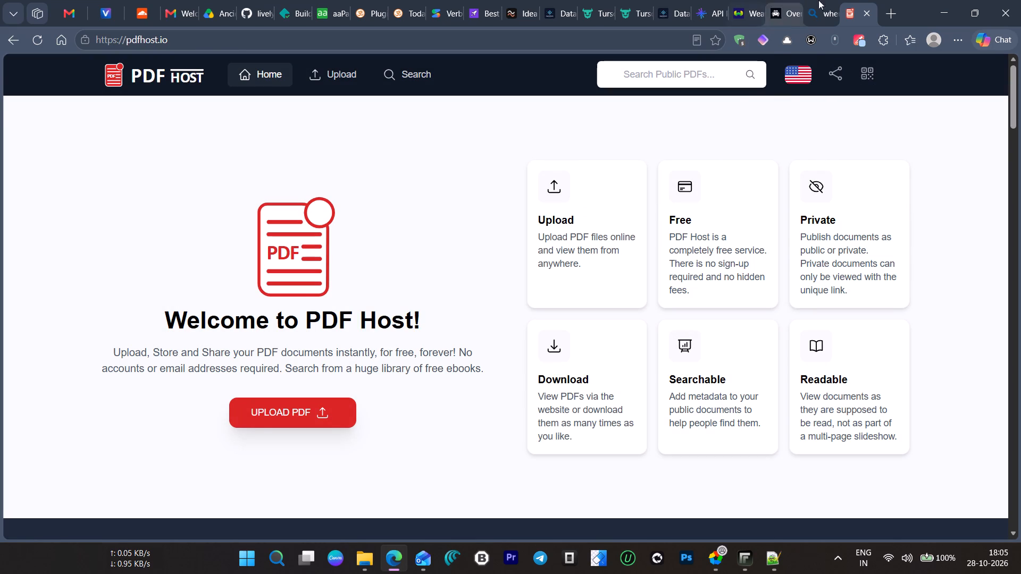
# Open the Makers Drop free PDF hosting page from the search results and read its features and hosting steps.
pyautogui.click(824, 0)
pyautogui.click(166, 239)
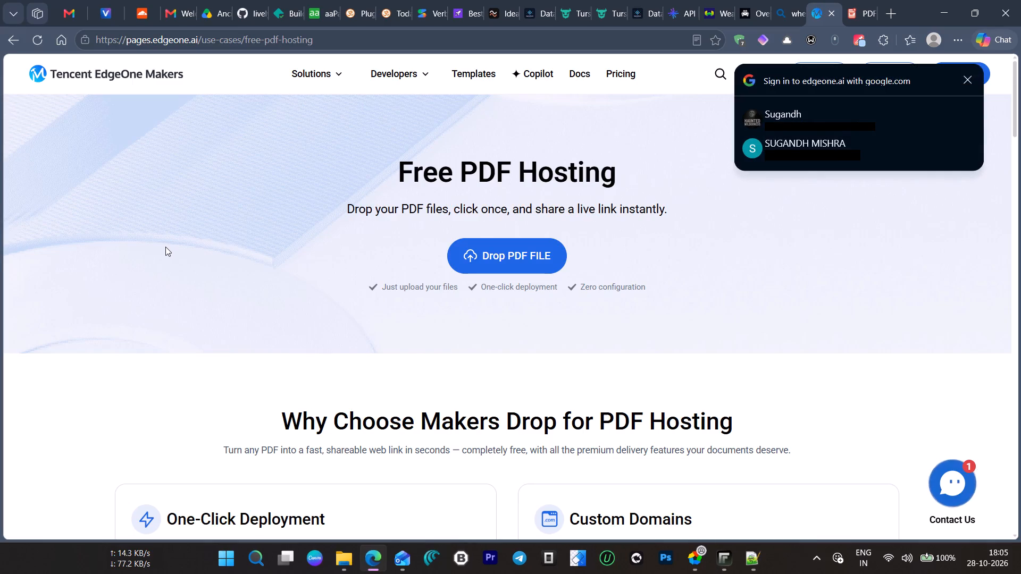
pyautogui.scroll(-3, 165, 247)
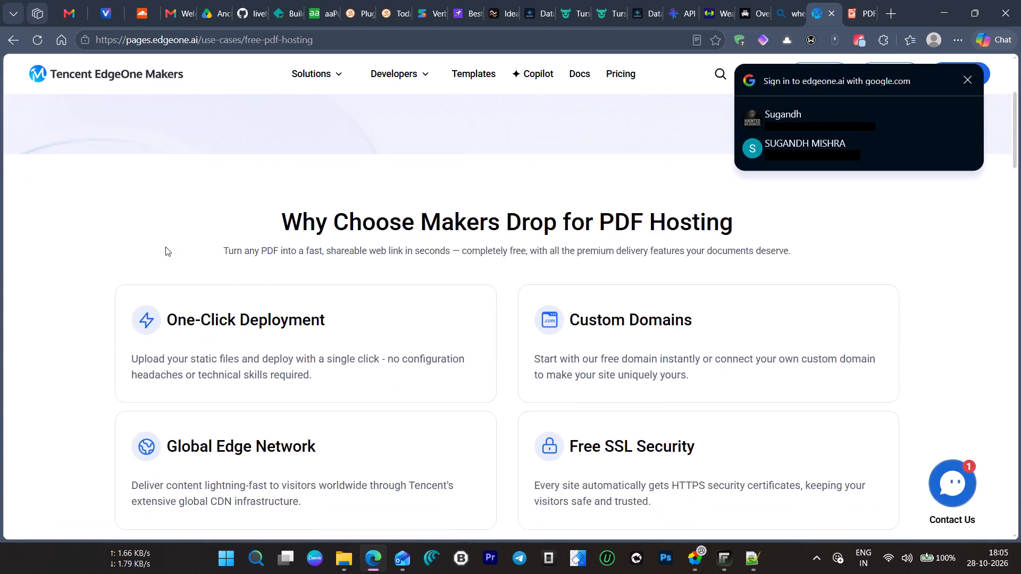
pyautogui.scroll(-2, 165, 247)
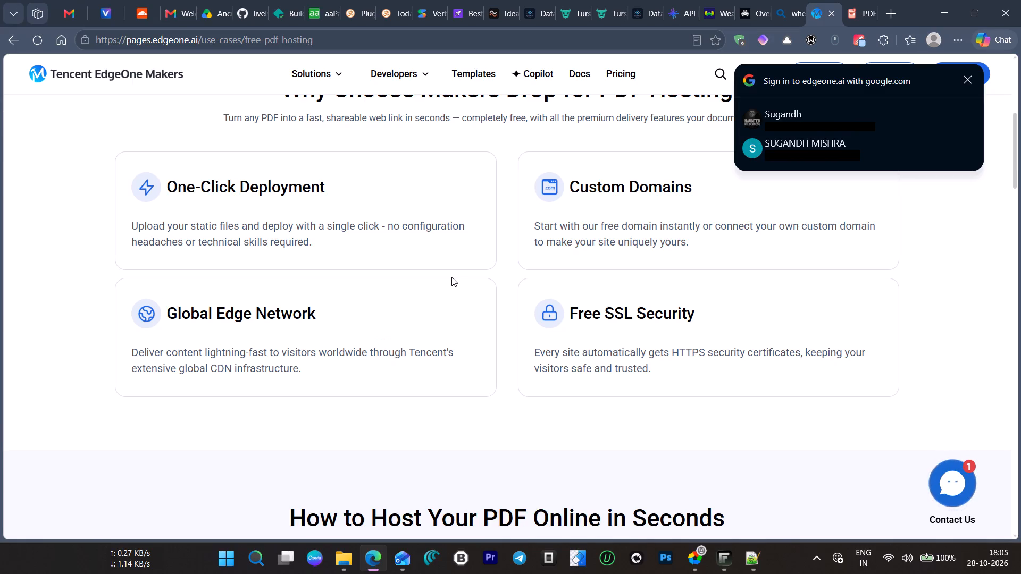
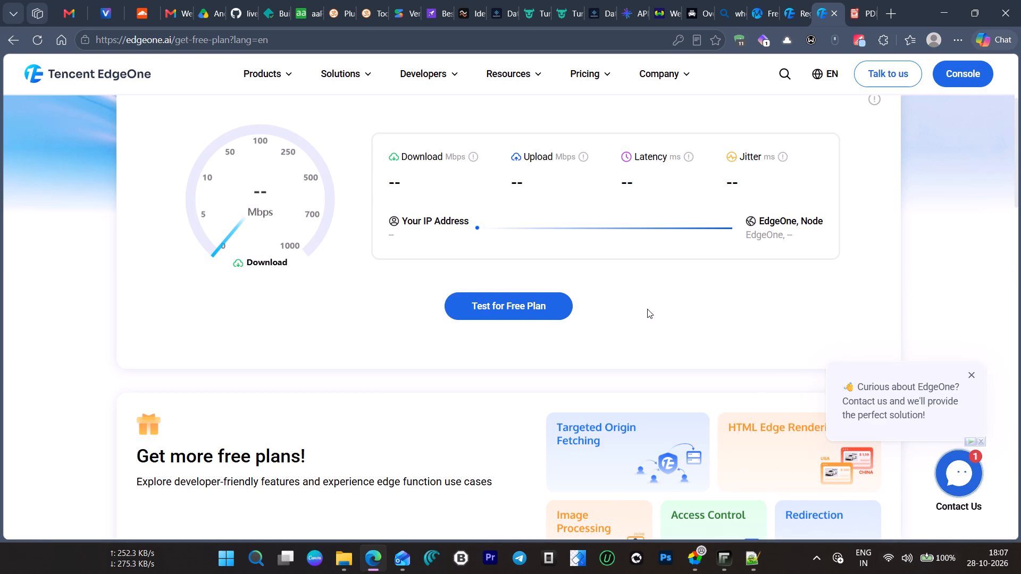
# Run the free plan network speed test on the Tencent EdgeOne page.
pyautogui.click(517, 310)
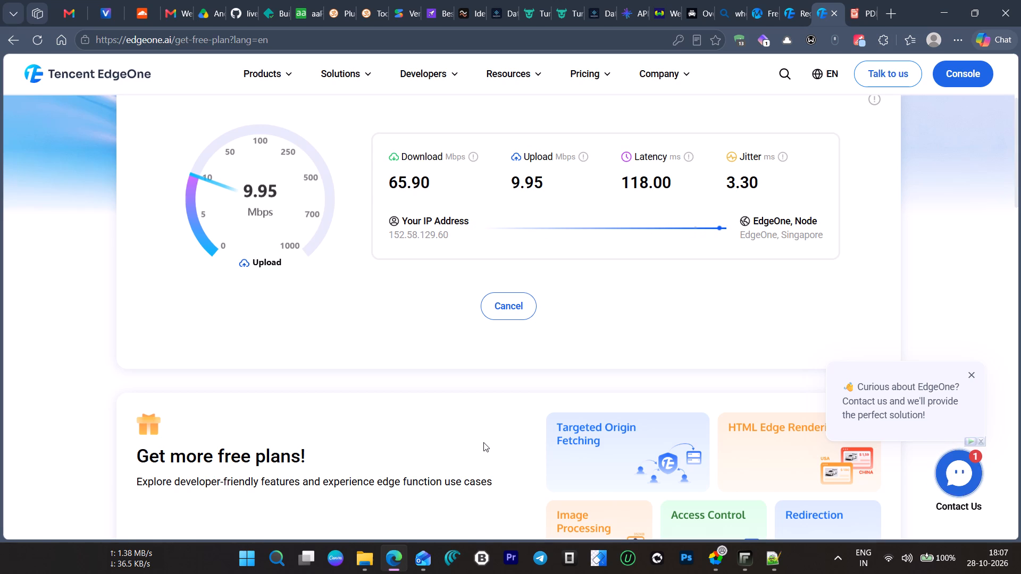
# Review the EdgeOne speed test results and the free plan offers on the same page.
pyautogui.scroll(-2, 542, 360)
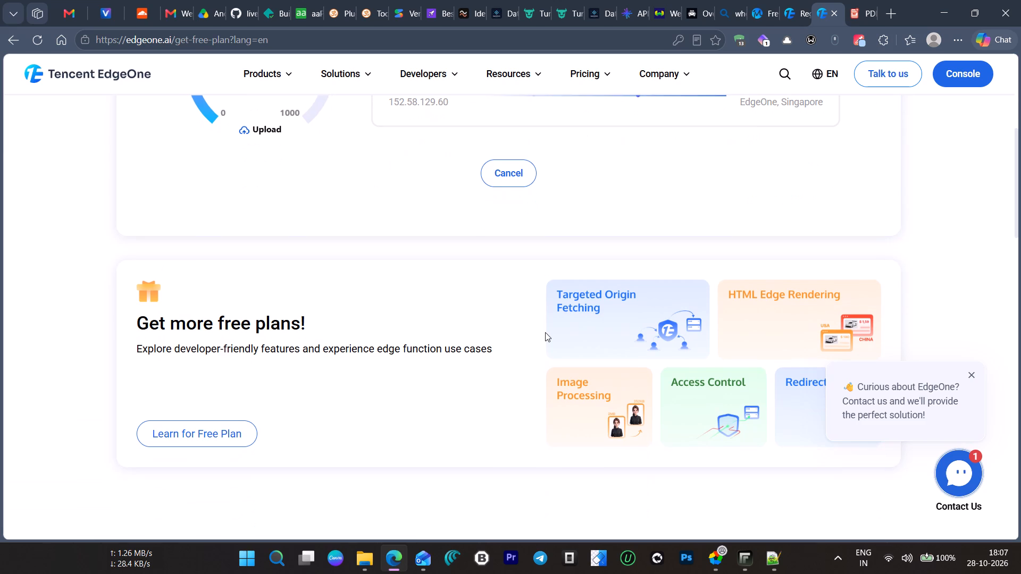
pyautogui.scroll(3, 545, 331)
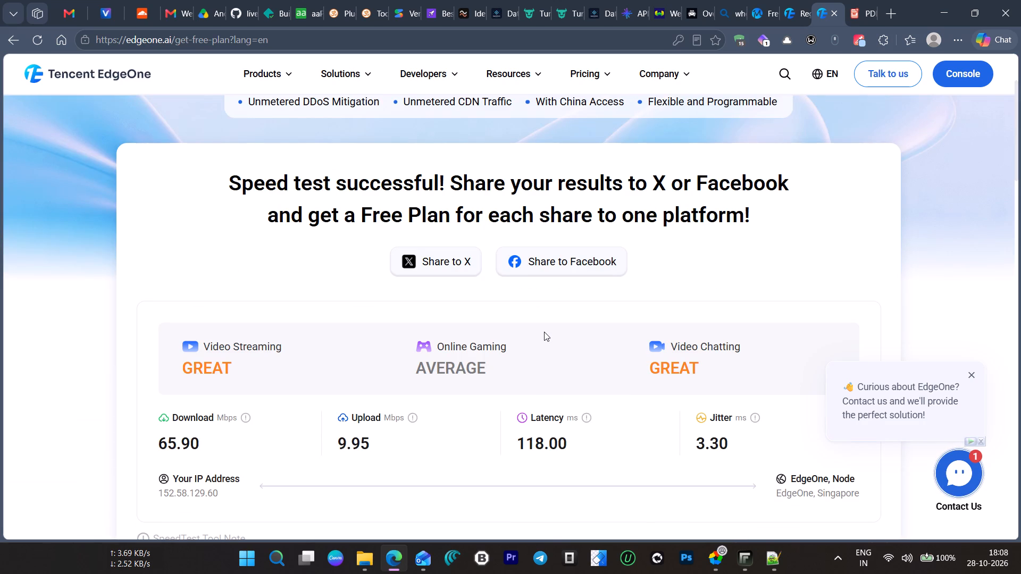
pyautogui.scroll(6, 544, 332)
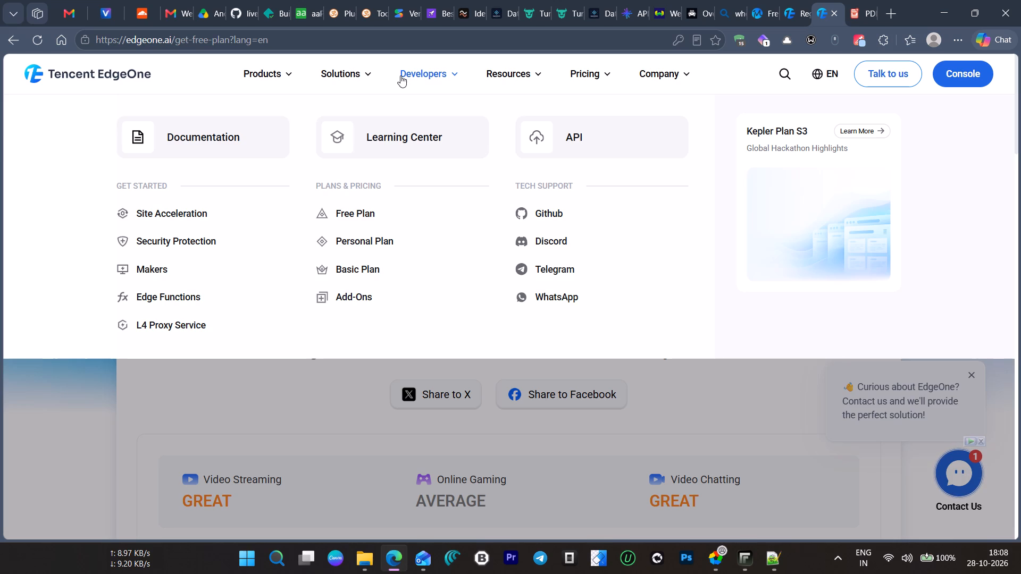
# Open EdgeOne's Free Plan pricing page and compare the free plan's features with the paid plans.
pyautogui.click(363, 217)
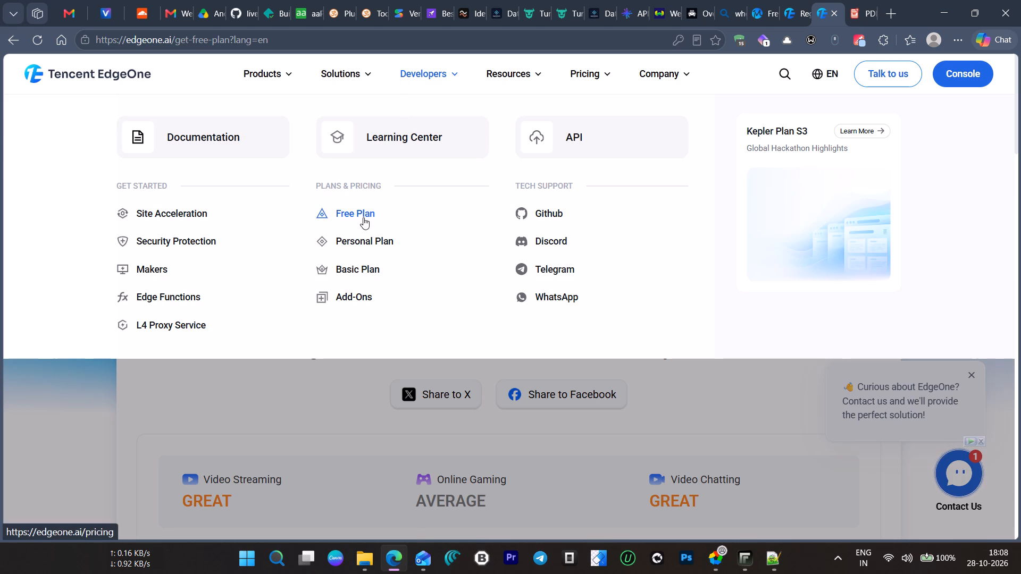
pyautogui.scroll(-2, 630, 294)
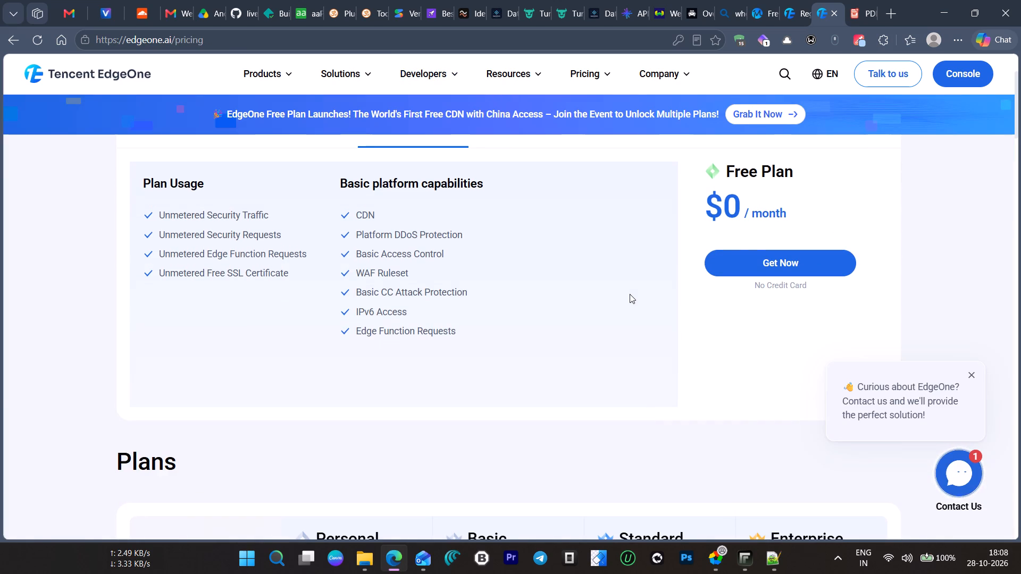
pyautogui.scroll(-2, 630, 294)
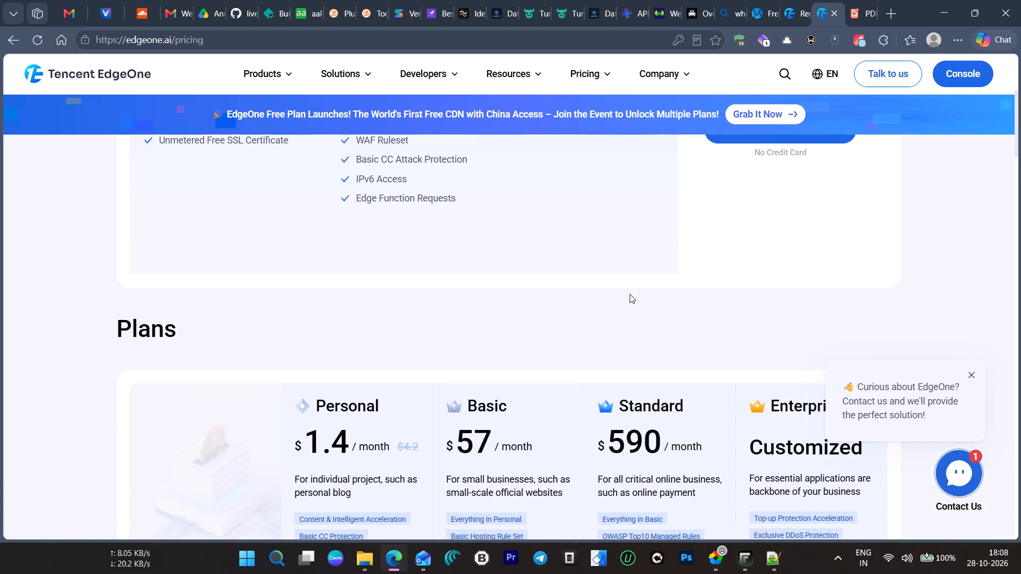
pyautogui.scroll(-2, 630, 294)
pyautogui.scroll(4, 630, 294)
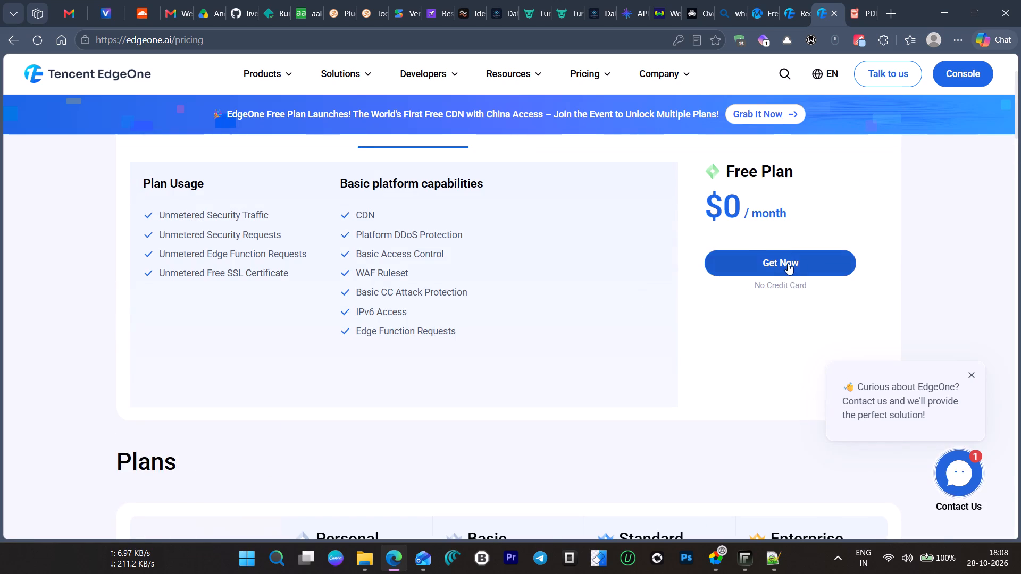
# Follow the $0 Free Plan offer and examine the ways to obtain it and what it includes.
pyautogui.click(788, 263)
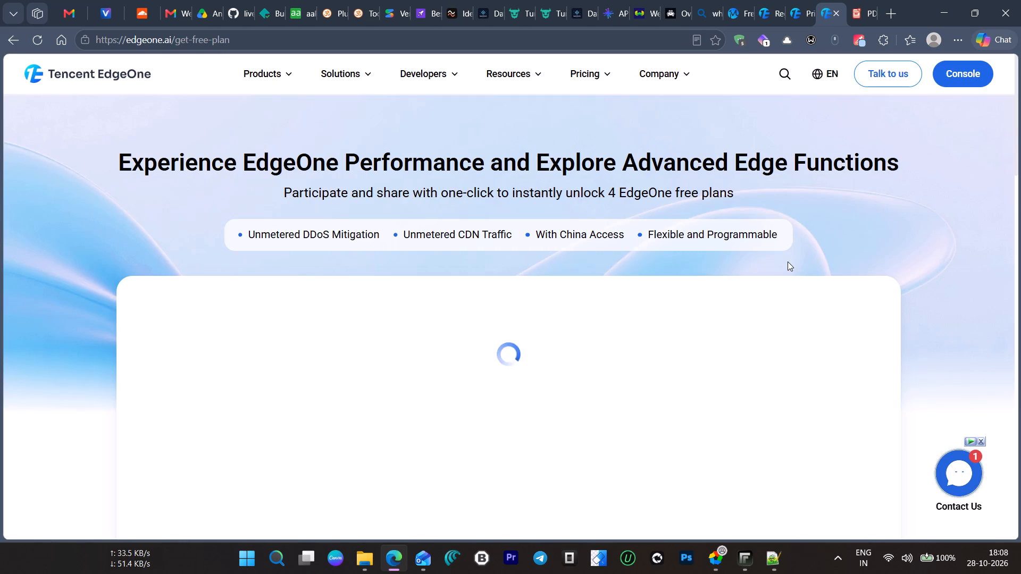
pyautogui.scroll(-7, 673, 286)
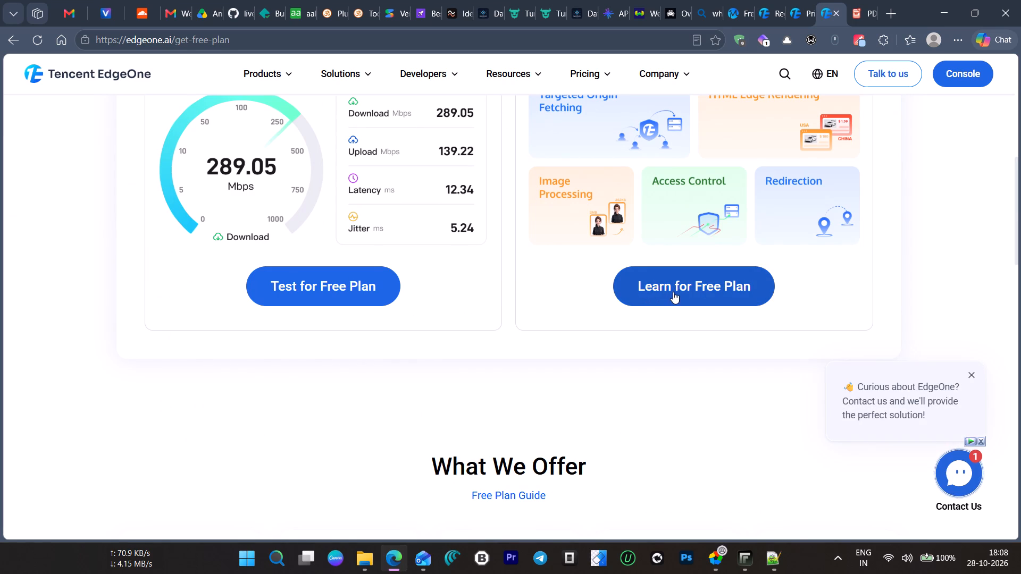
pyautogui.scroll(-3, 647, 322)
pyautogui.scroll(2, 646, 322)
pyautogui.scroll(-13, 646, 322)
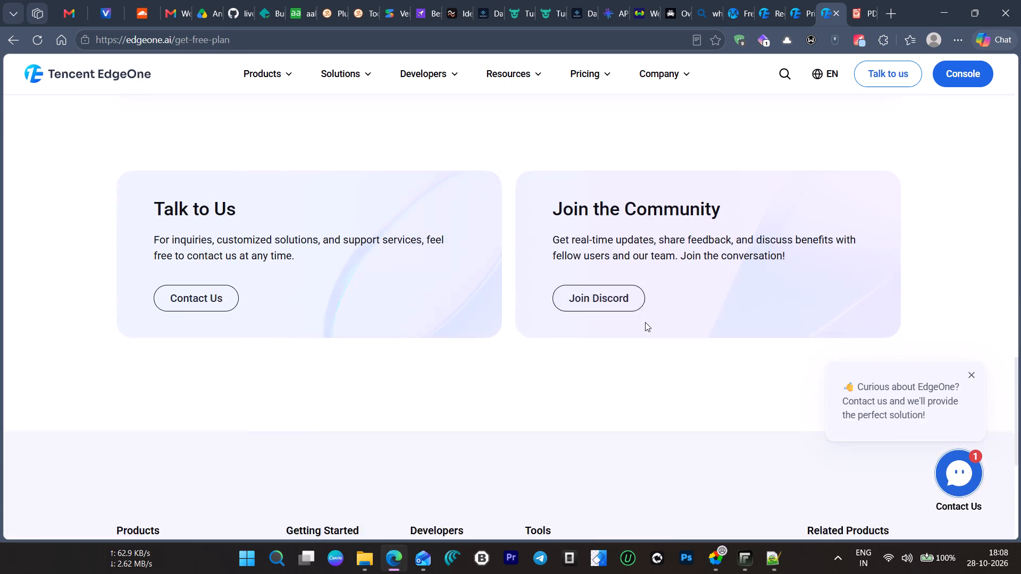
pyautogui.scroll(10, 645, 322)
pyautogui.scroll(-1, 645, 322)
pyautogui.scroll(4, 645, 322)
pyautogui.scroll(-1, 645, 322)
pyautogui.scroll(2, 645, 322)
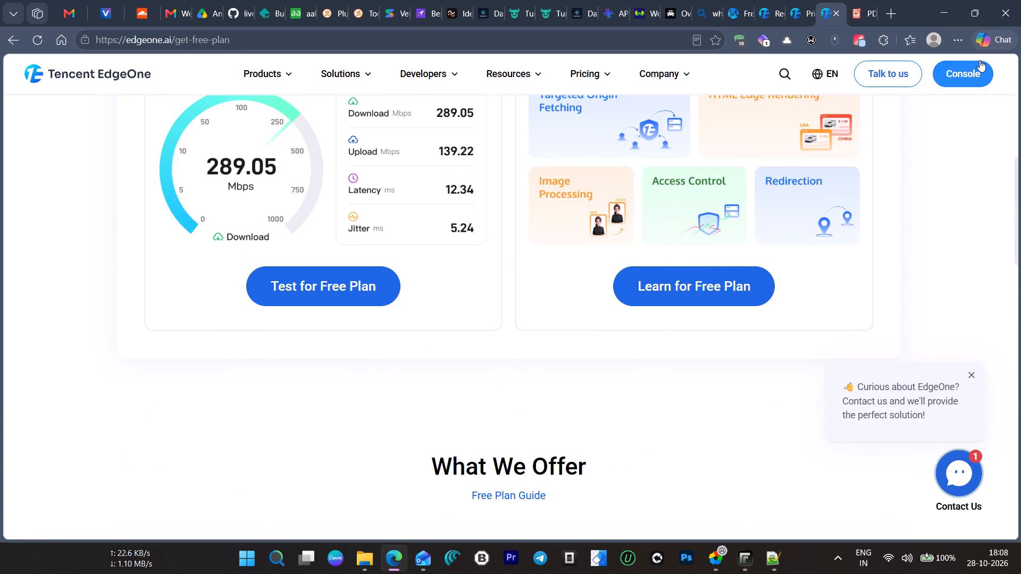
# Open the EdgeOne console and close the leftover free plan page.
pyautogui.click(937, 89)
pyautogui.click(974, 67)
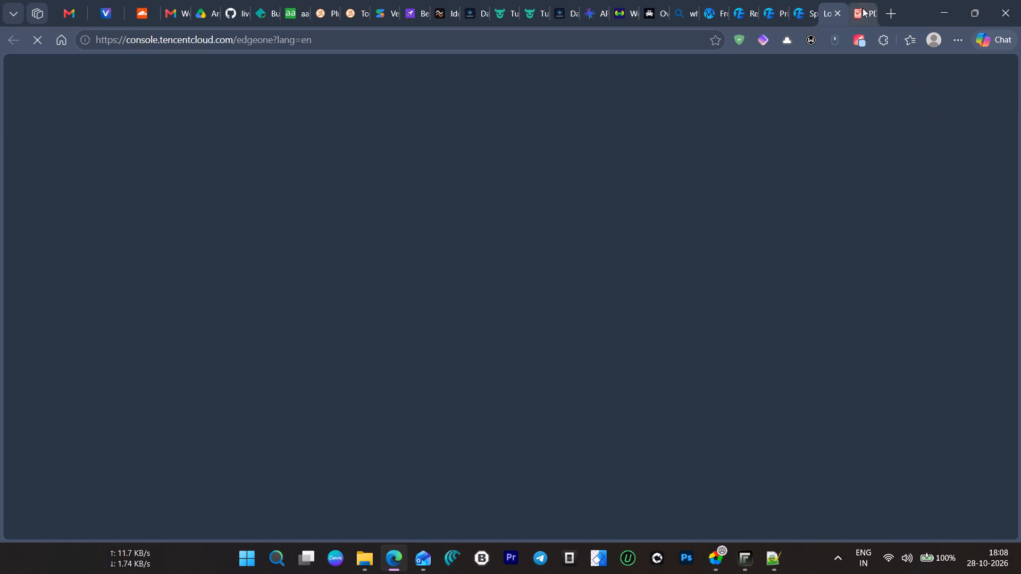
pyautogui.click(805, 1)
pyautogui.click(809, 9)
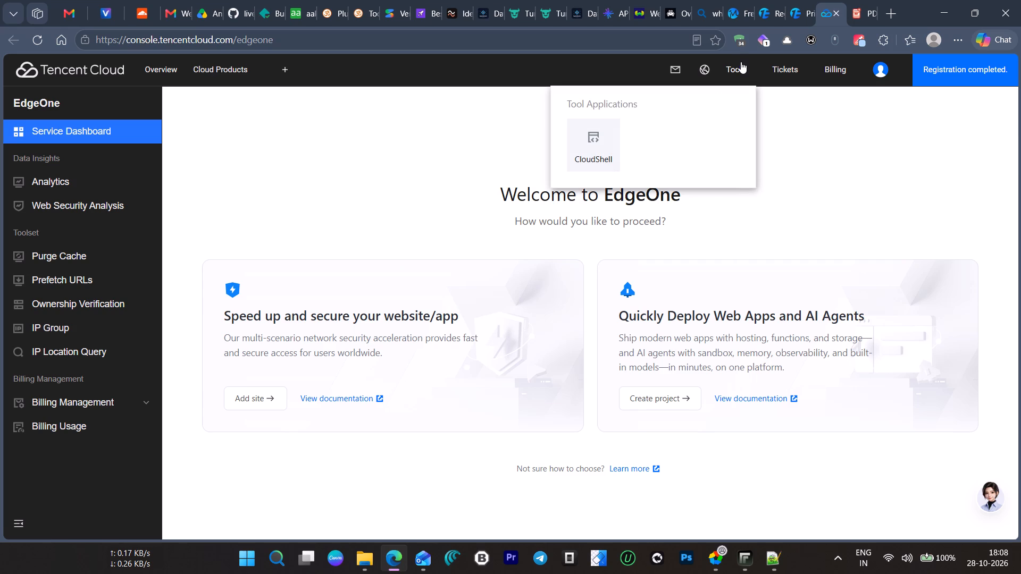
# Reopen EdgeOne's Free PDF Hosting page from the web search results and go to its PDF upload page.
pyautogui.click(706, 0)
pyautogui.click(160, 234)
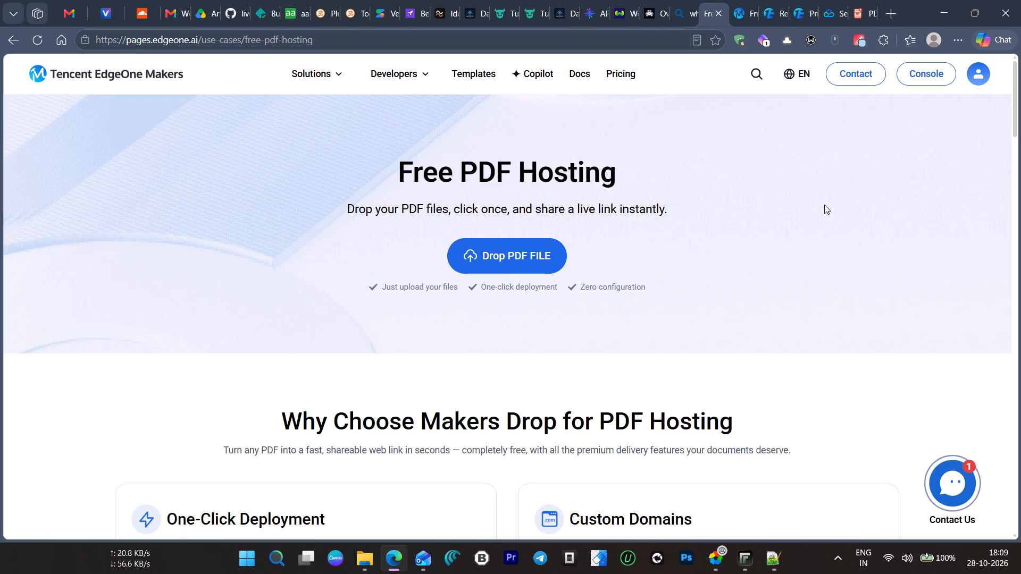
pyautogui.click(506, 252)
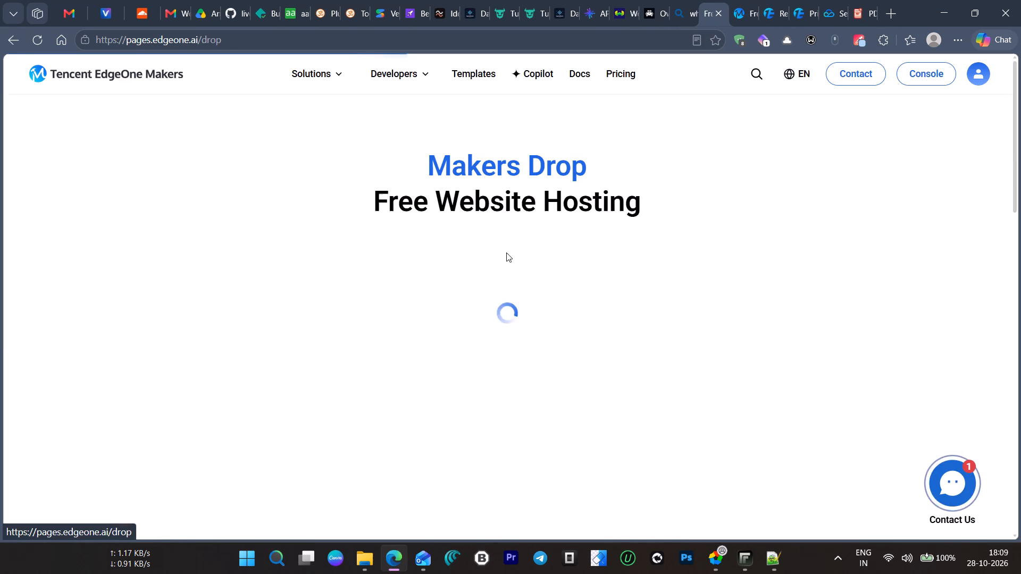
# Set the Makers Drop site's domain name to gyansagar under .edgeone.app.
pyautogui.click(499, 275)
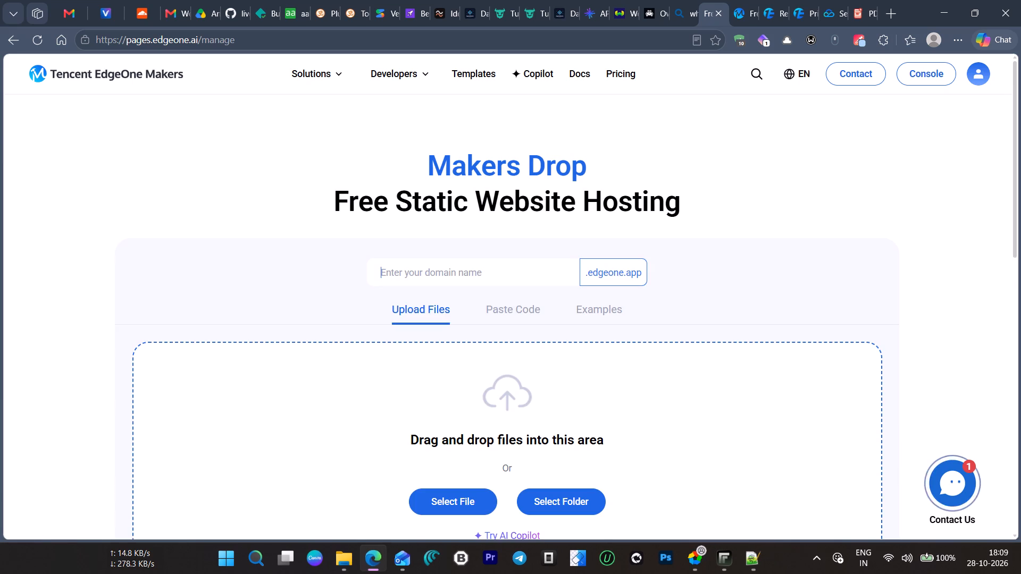
pyautogui.write('gyansagar')
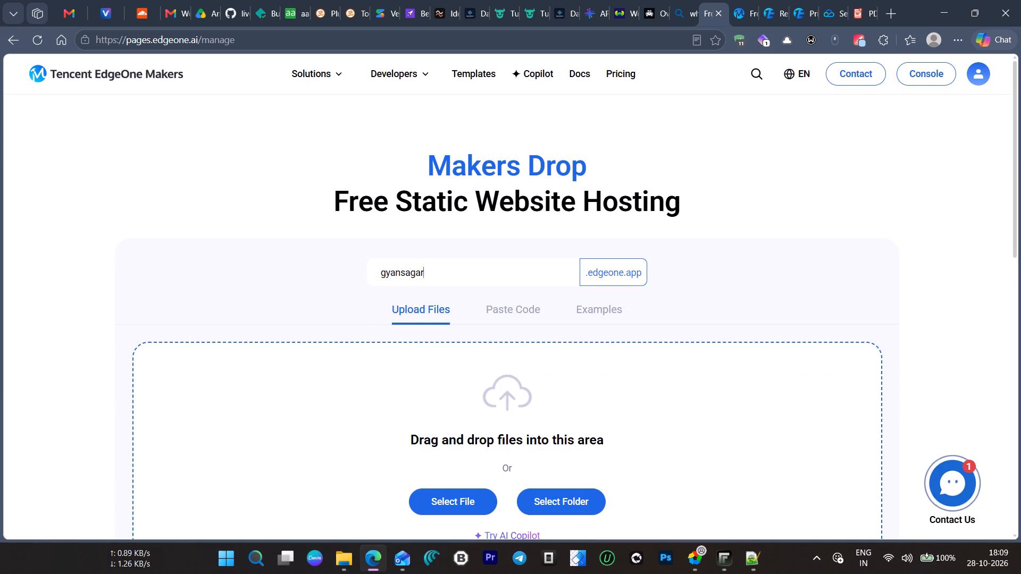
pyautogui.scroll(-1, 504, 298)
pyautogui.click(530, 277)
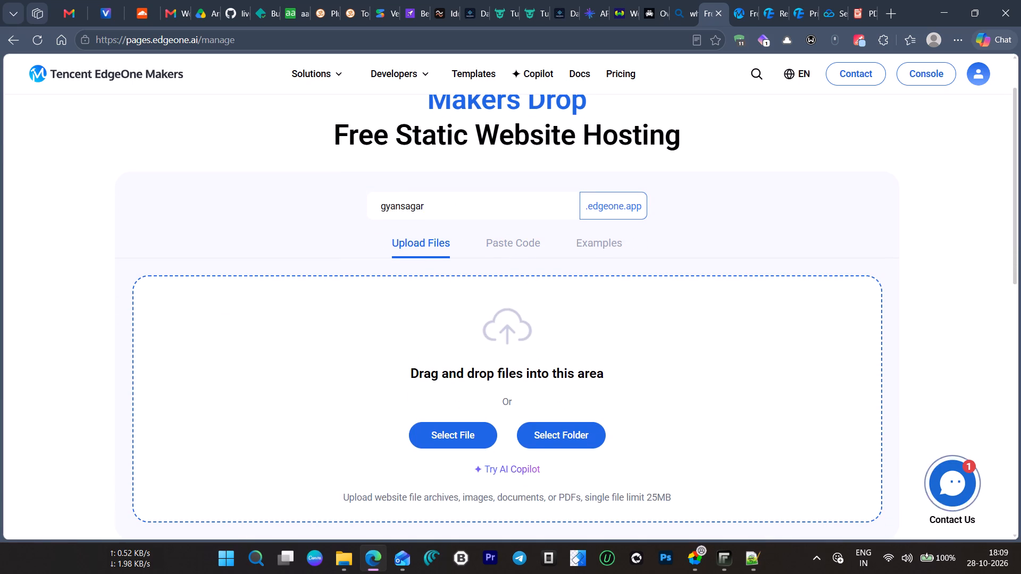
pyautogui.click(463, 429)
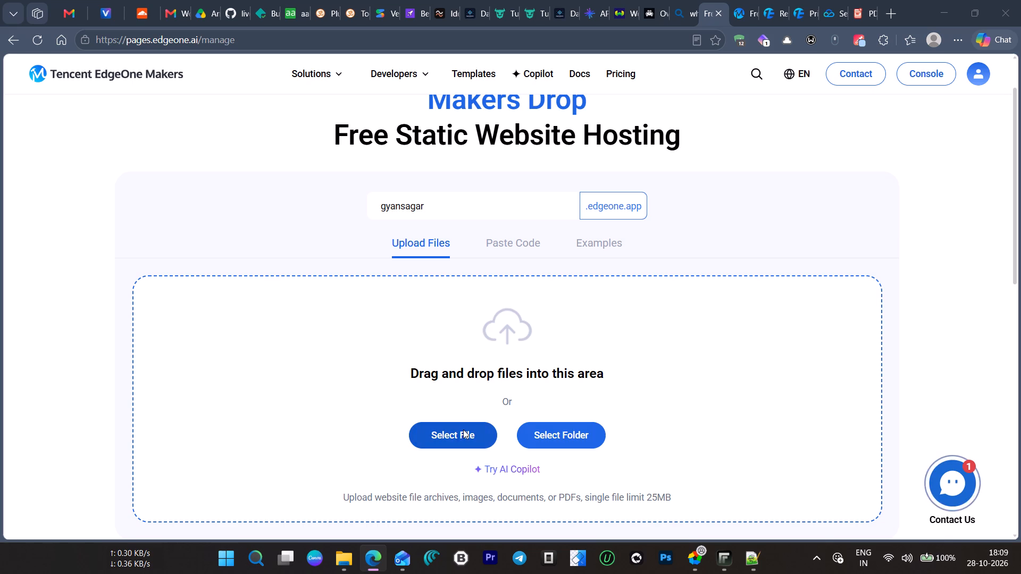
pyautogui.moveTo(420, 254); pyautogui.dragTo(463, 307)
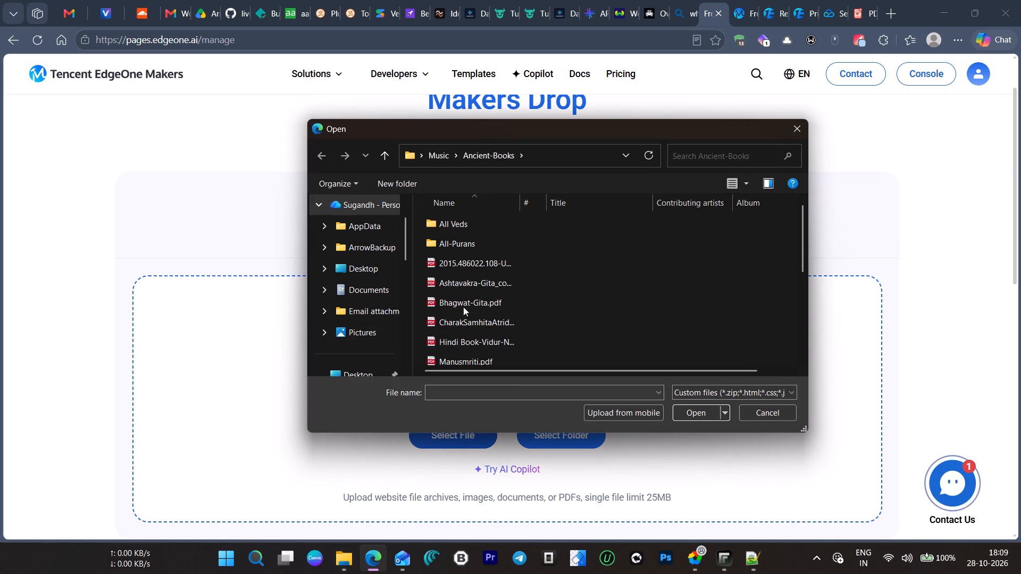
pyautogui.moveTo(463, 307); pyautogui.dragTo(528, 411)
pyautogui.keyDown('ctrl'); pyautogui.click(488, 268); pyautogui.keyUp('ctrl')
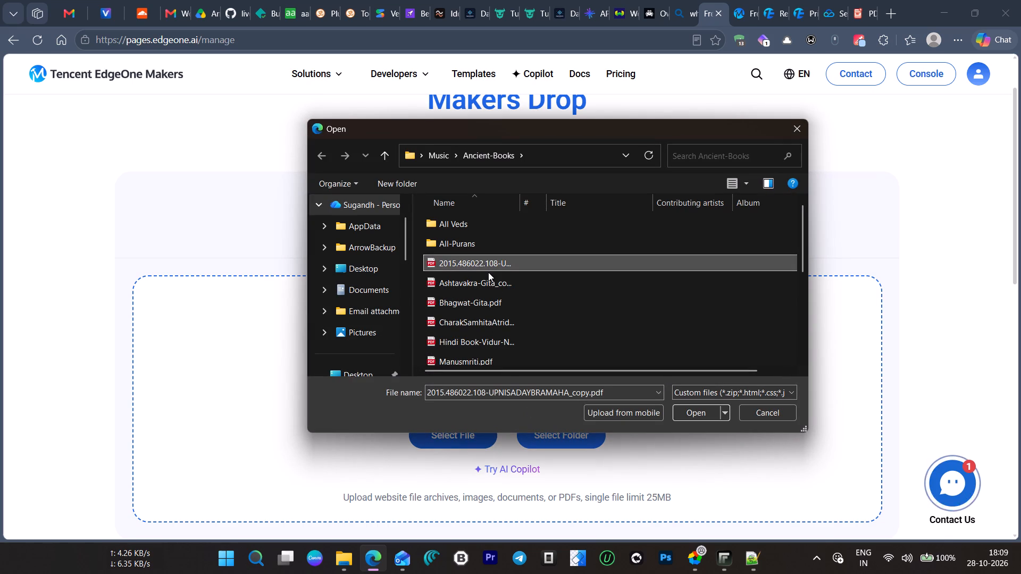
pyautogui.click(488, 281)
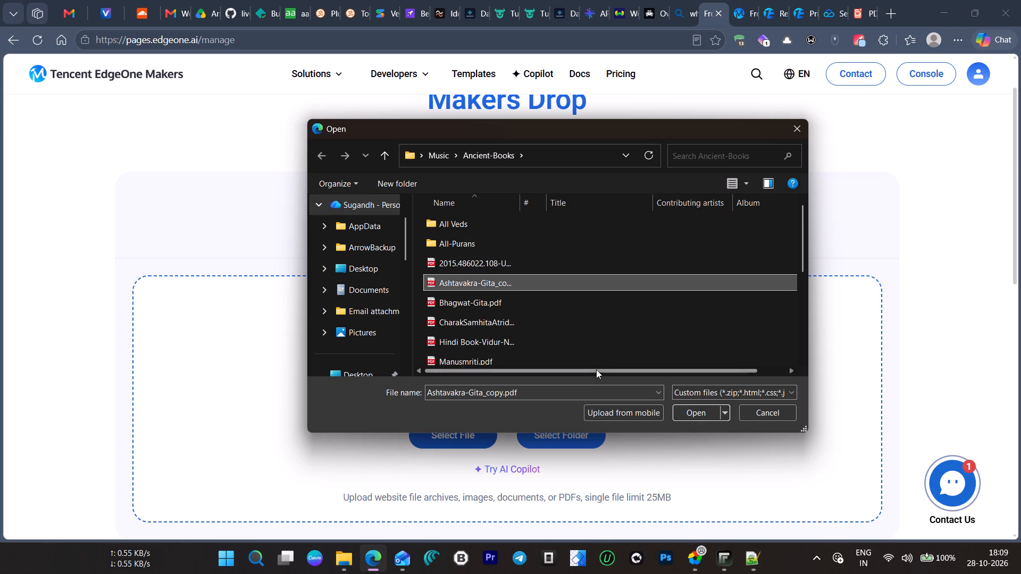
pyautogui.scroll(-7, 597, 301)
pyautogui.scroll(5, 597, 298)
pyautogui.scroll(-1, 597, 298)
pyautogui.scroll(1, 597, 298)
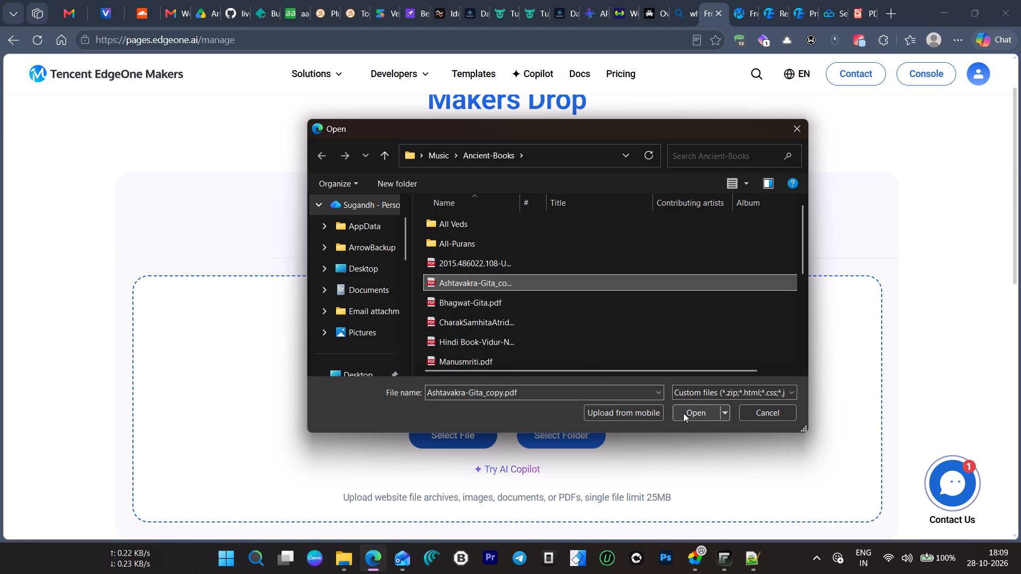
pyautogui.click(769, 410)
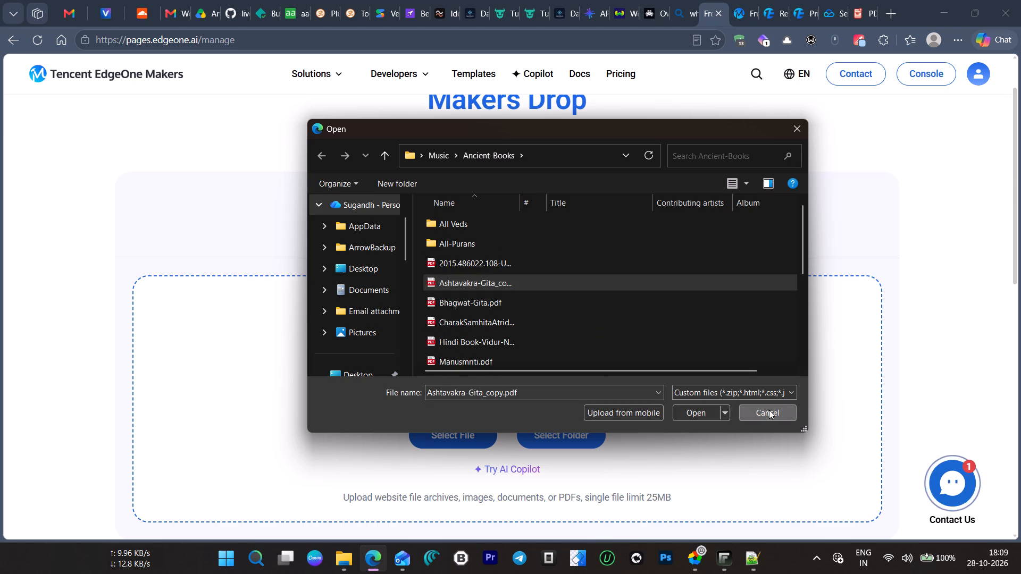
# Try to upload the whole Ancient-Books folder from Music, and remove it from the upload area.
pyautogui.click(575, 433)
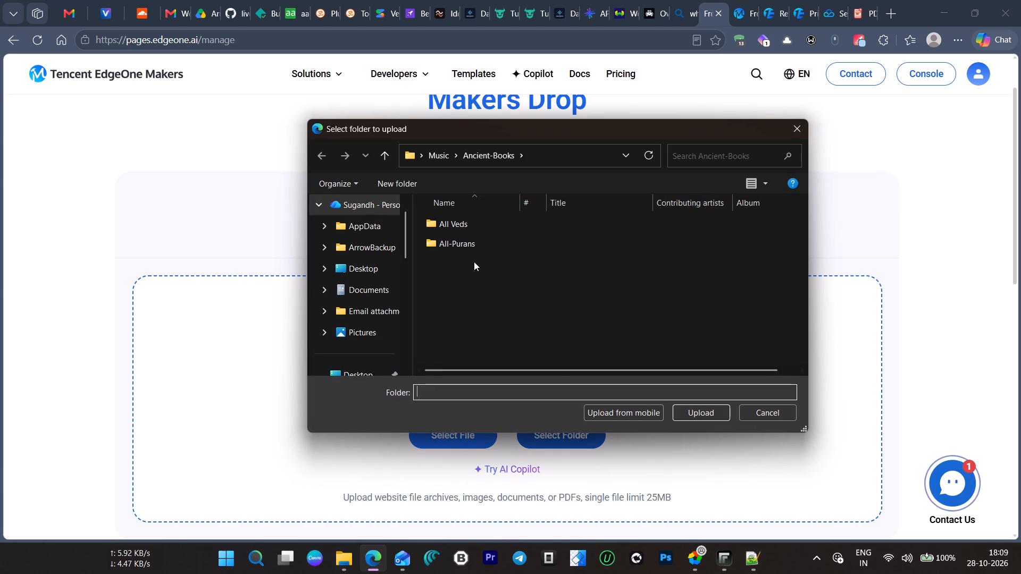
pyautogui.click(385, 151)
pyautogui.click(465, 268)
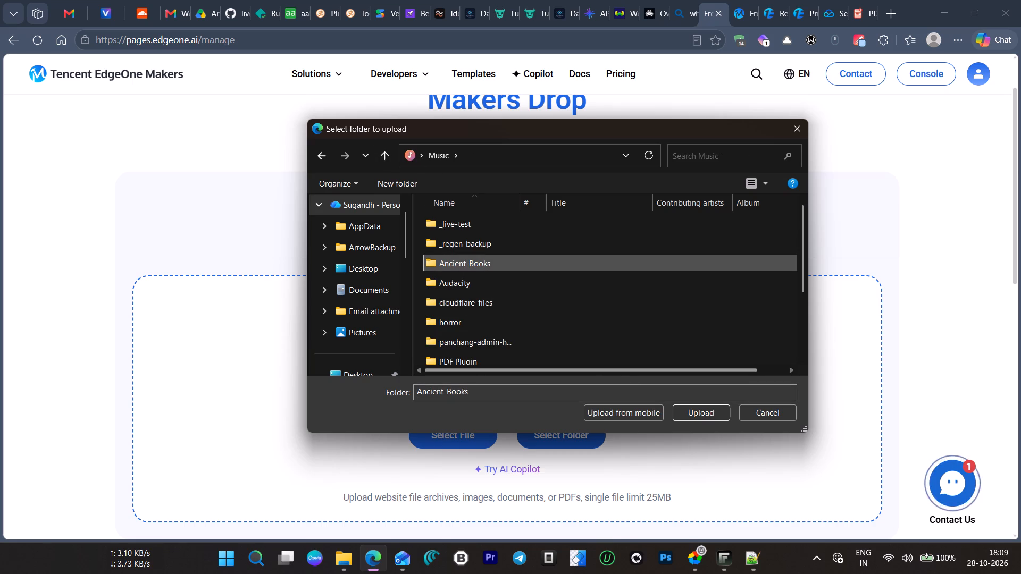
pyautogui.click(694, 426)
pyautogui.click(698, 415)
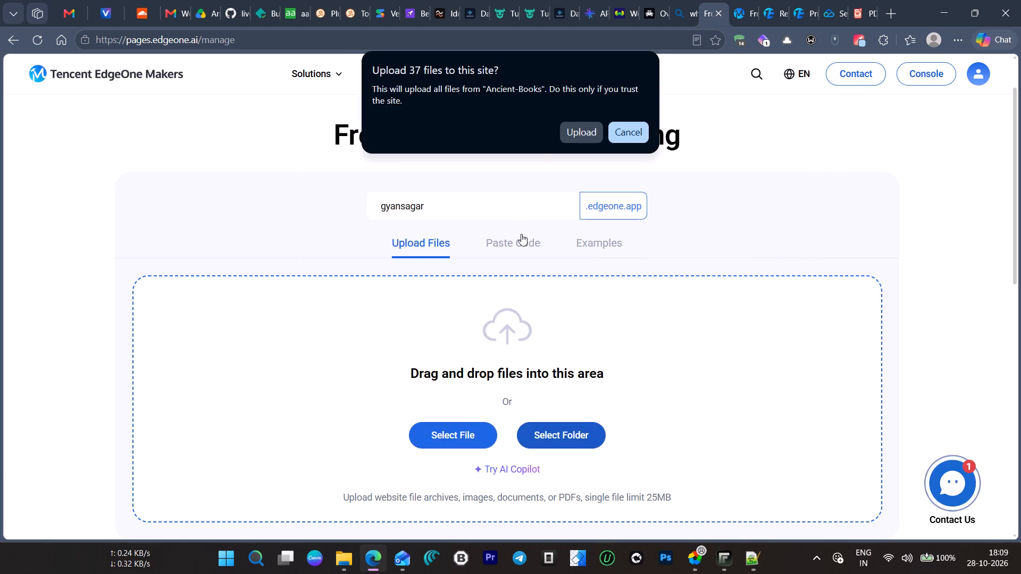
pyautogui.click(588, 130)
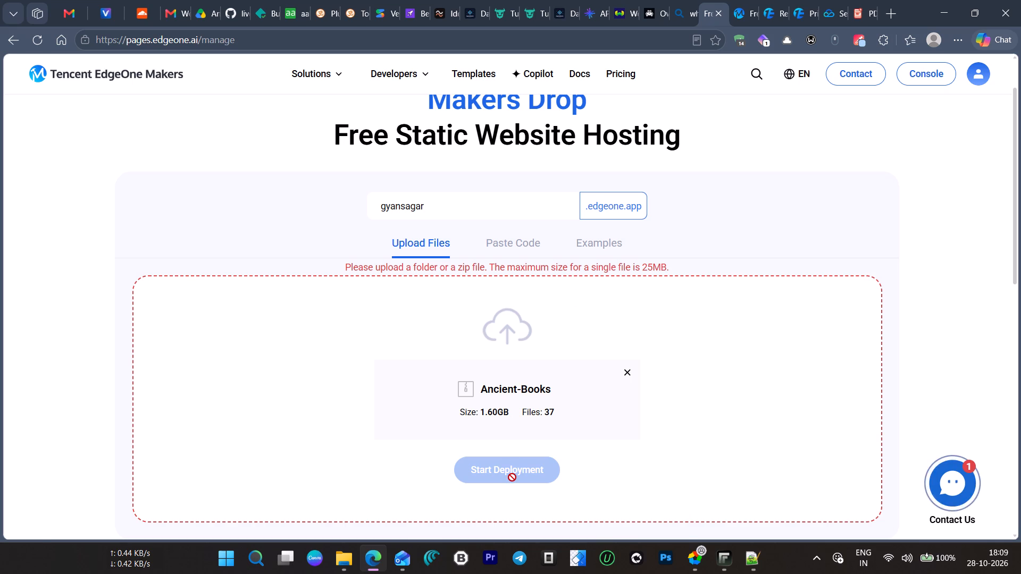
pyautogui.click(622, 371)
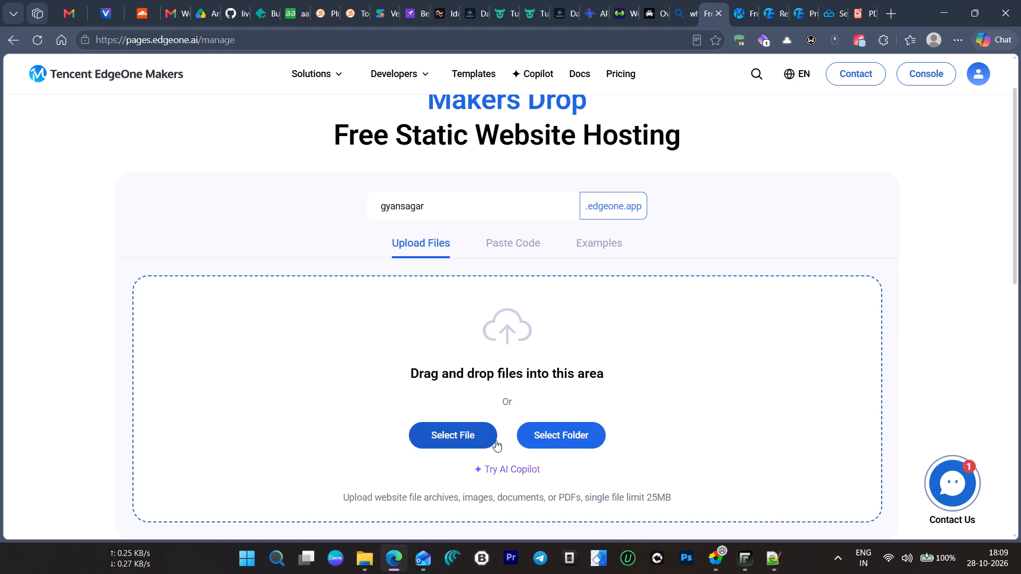
# Select Ashtavakra-Gita_copy.pdf from the Ancient-Books folder and start its deployment on Makers Drop.
pyautogui.click(463, 430)
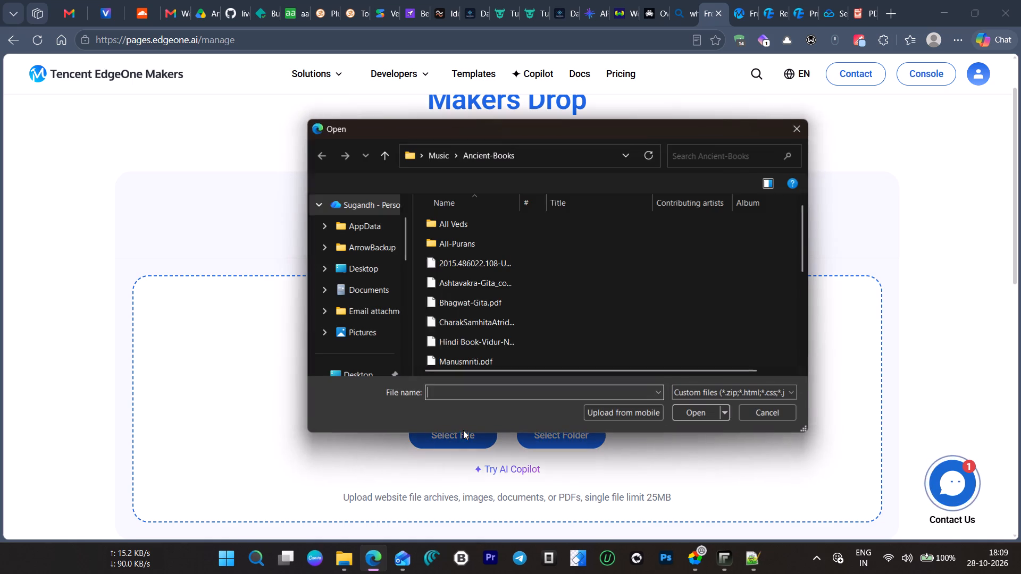
pyautogui.doubleClick(473, 283)
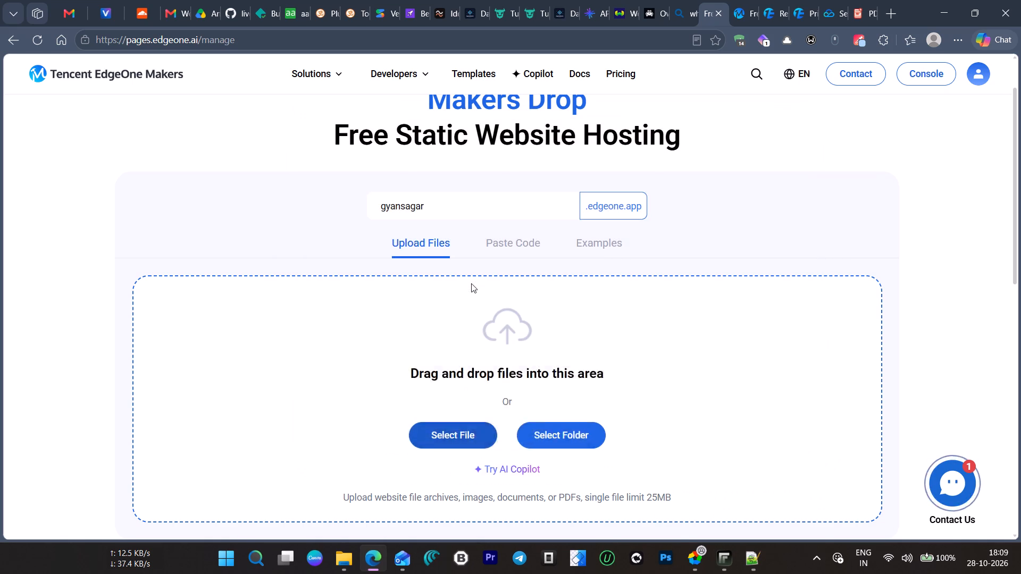
pyautogui.scroll(-2, 737, 420)
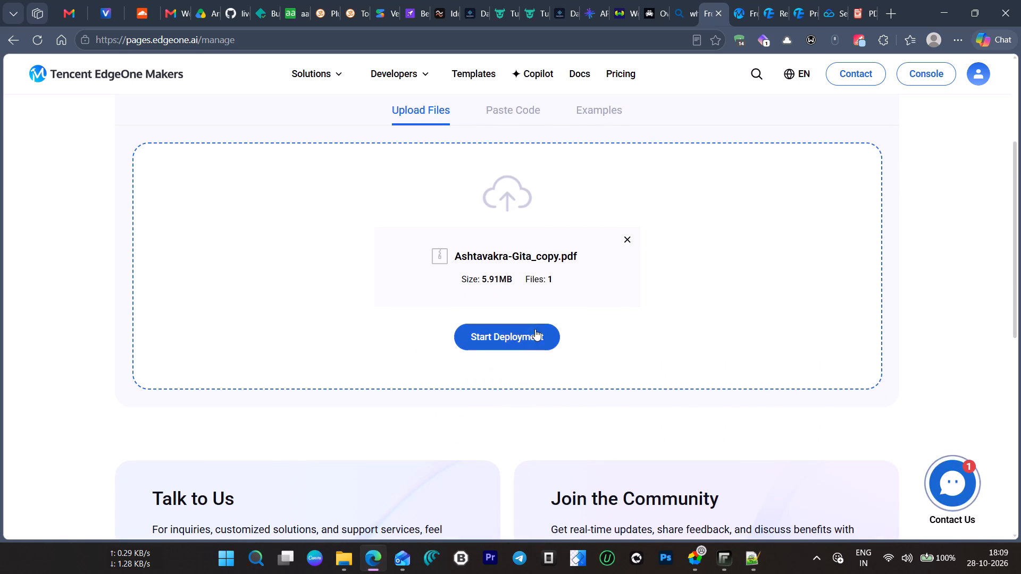
pyautogui.click(535, 328)
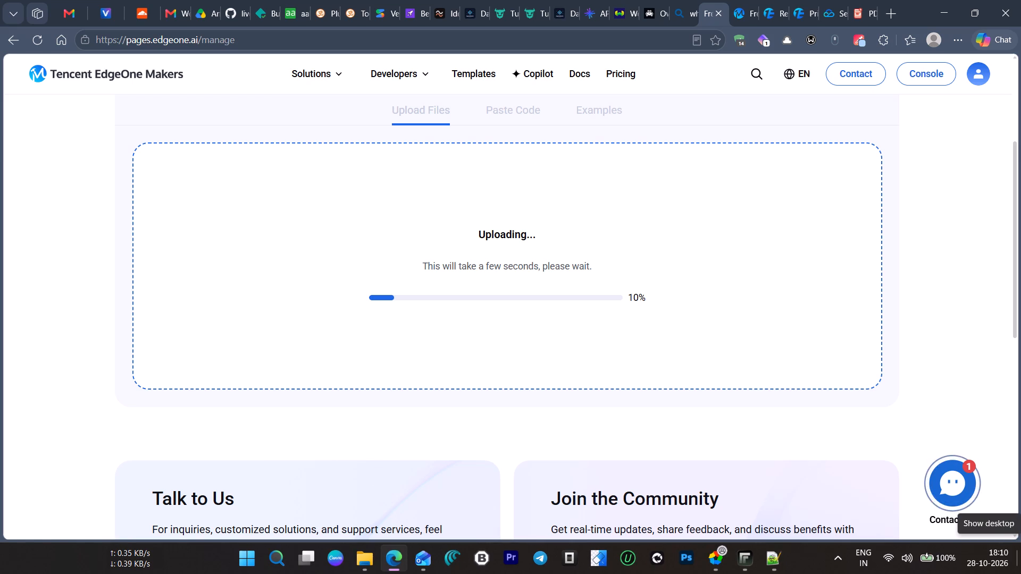
# Close the duplicate Makers Drop tab and the two EdgeOne tabs after it, including Pricing, and return to the PDF deployment tab.
pyautogui.click(745, 0)
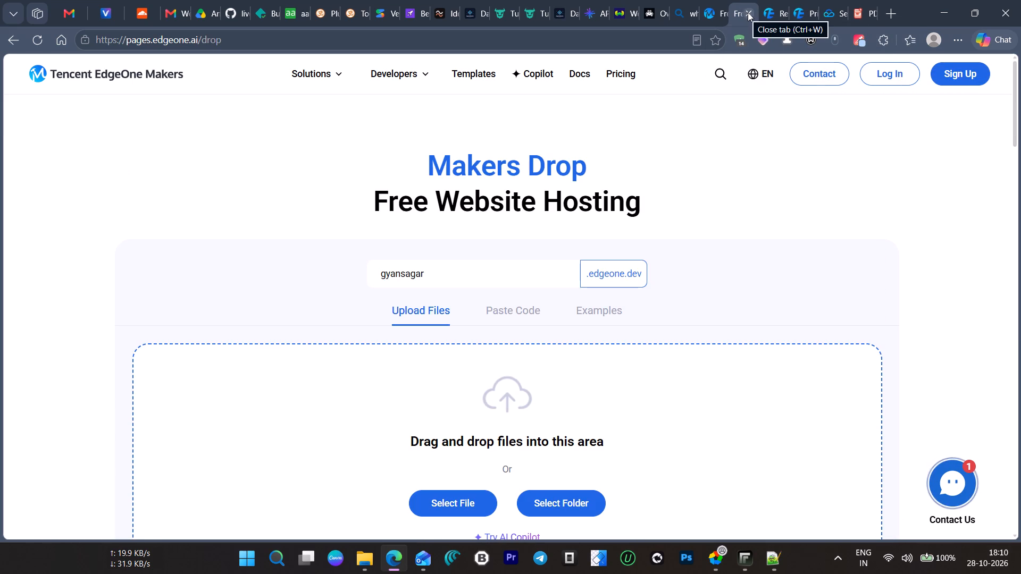
pyautogui.click(748, 12)
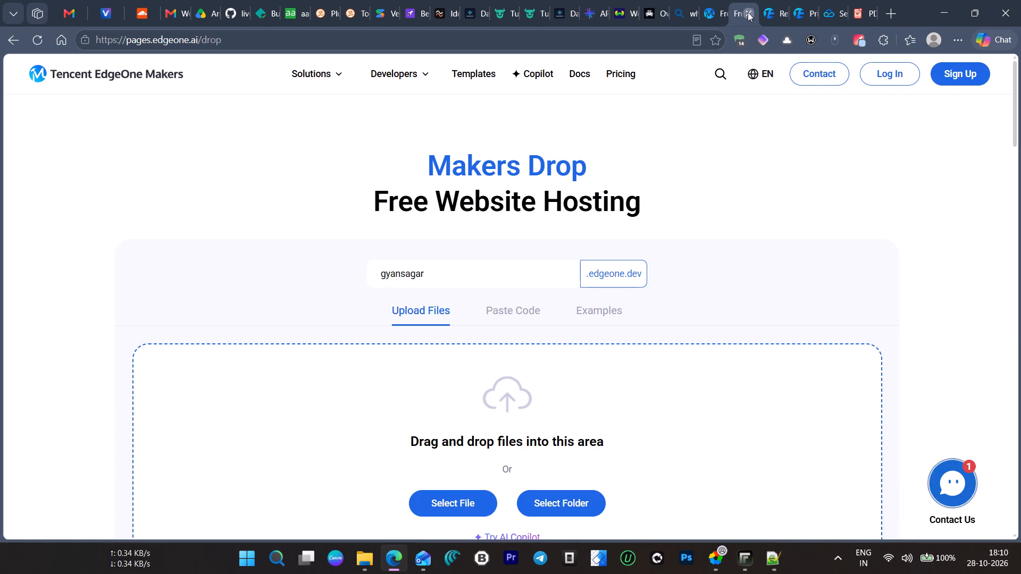
pyautogui.click(748, 12)
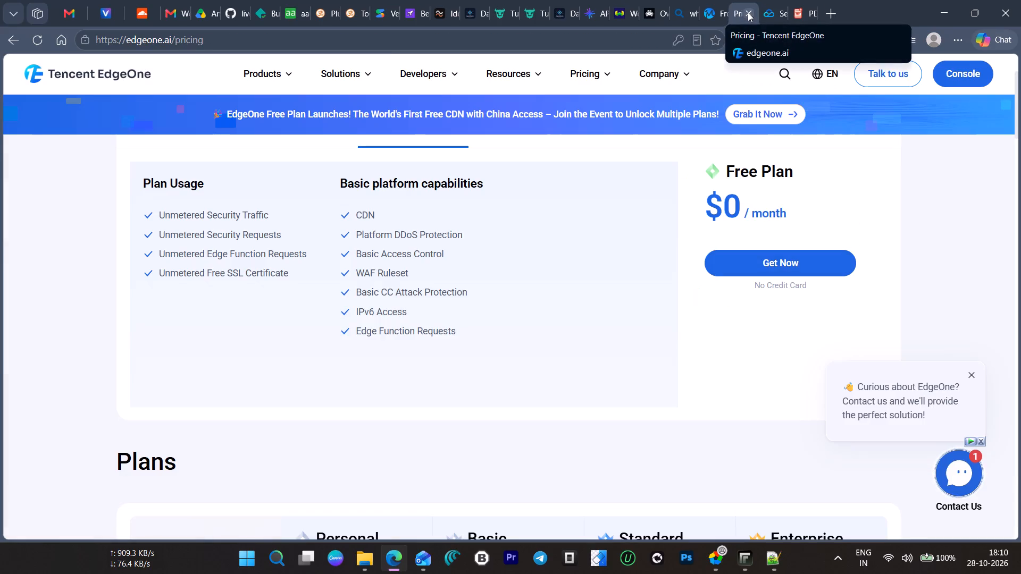
pyautogui.click(748, 12)
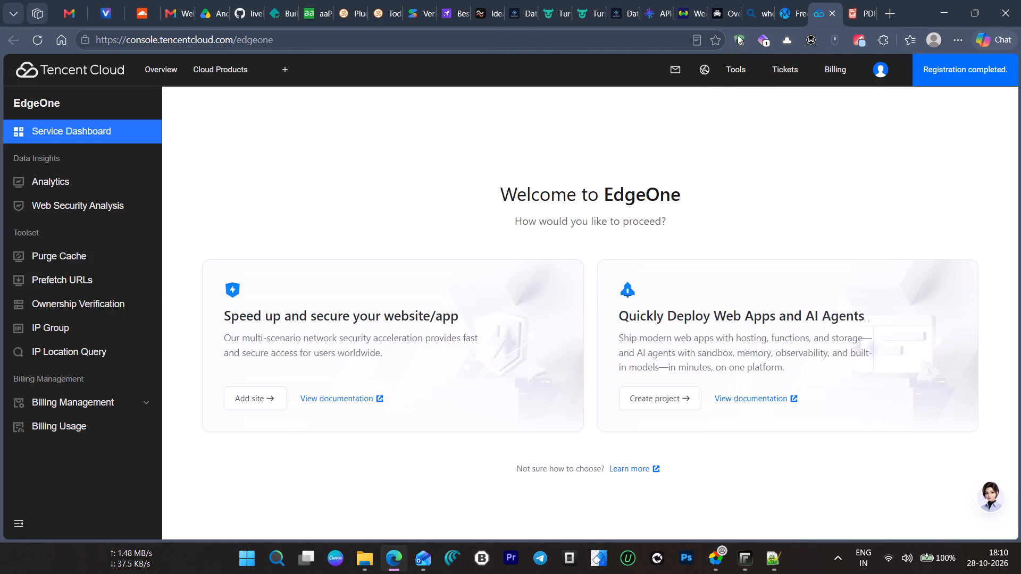
pyautogui.click(802, 0)
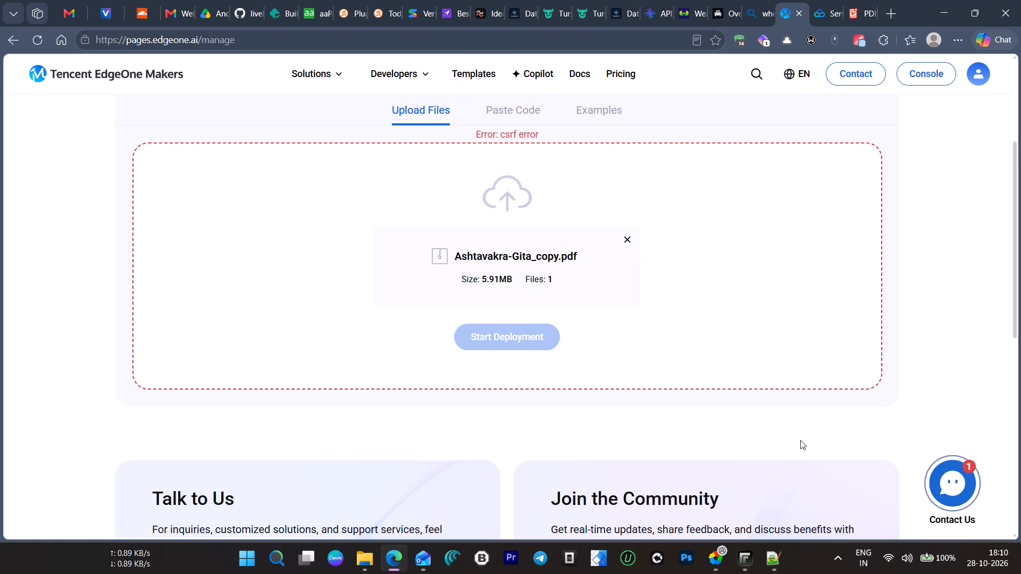
# Review EdgeOne's Free HTML Hosting use-case page and reopen the Makers Drop upload page from it.
pyautogui.scroll(-6, 788, 429)
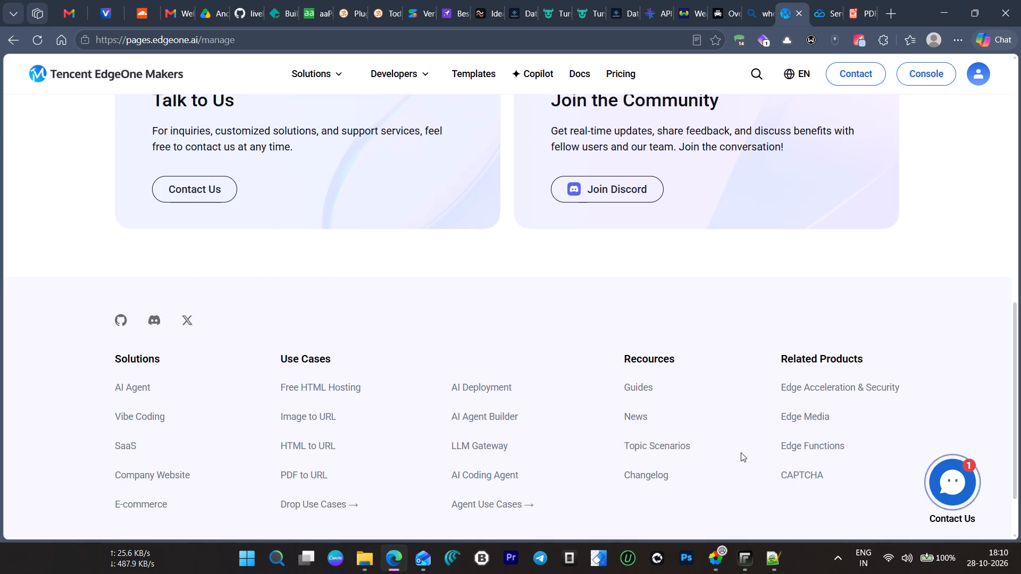
pyautogui.click(339, 389)
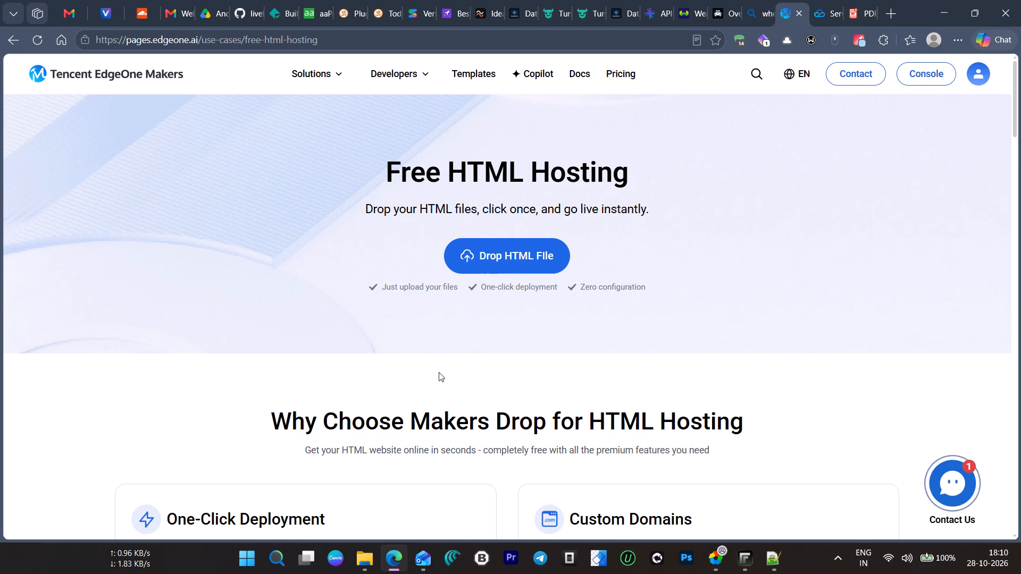
pyautogui.scroll(-6, 439, 372)
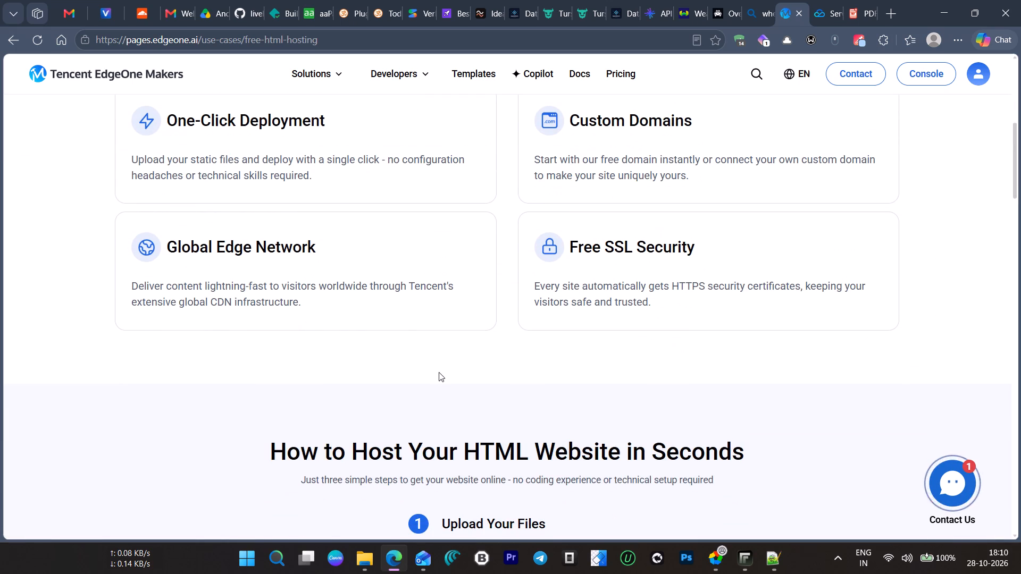
pyautogui.scroll(5, 439, 372)
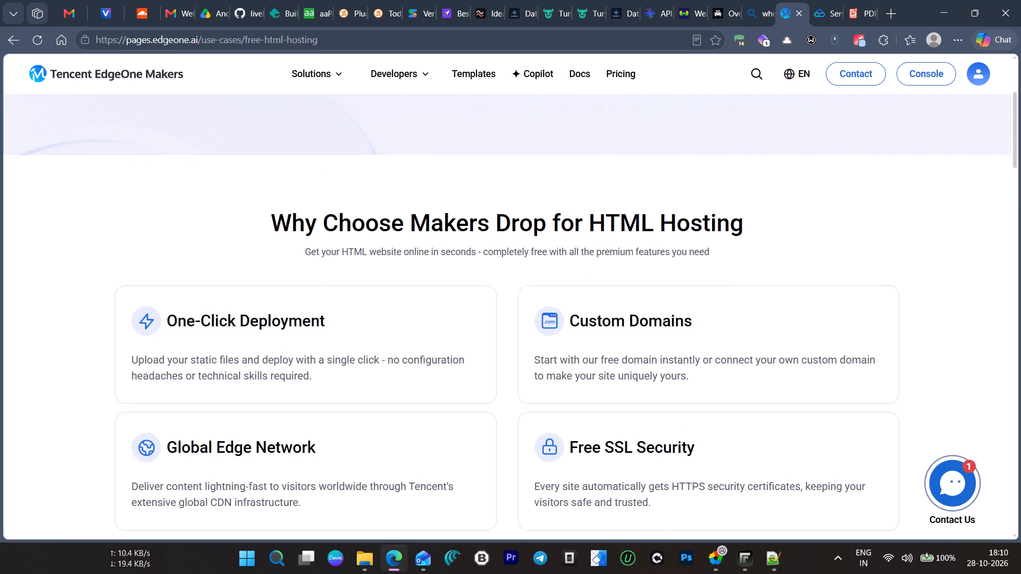
pyautogui.scroll(4, 439, 372)
pyautogui.click(528, 251)
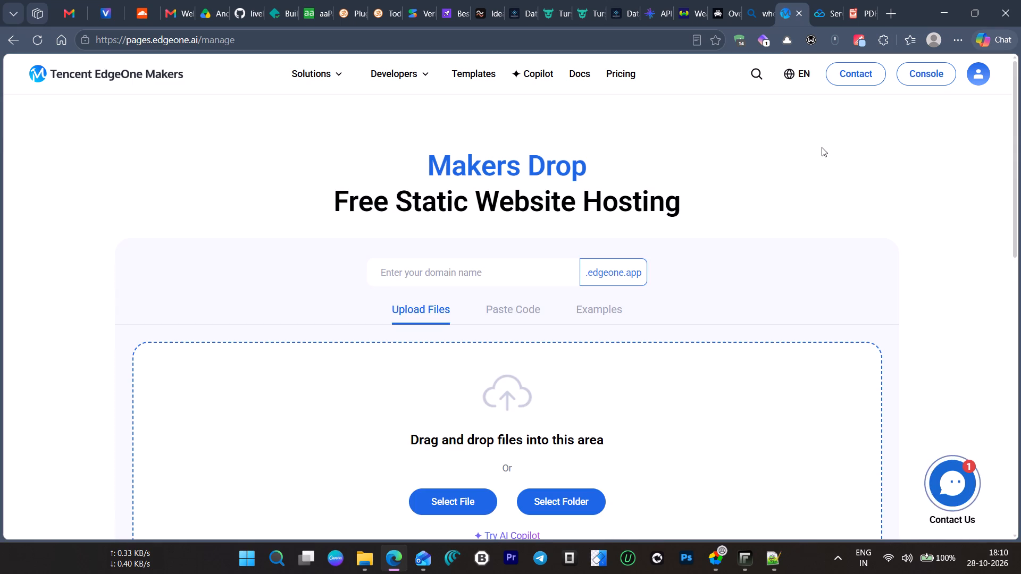
# Open Smallpdf from the free PDF hosting search results and examine the features on its Share PDF page.
pyautogui.click(749, 0)
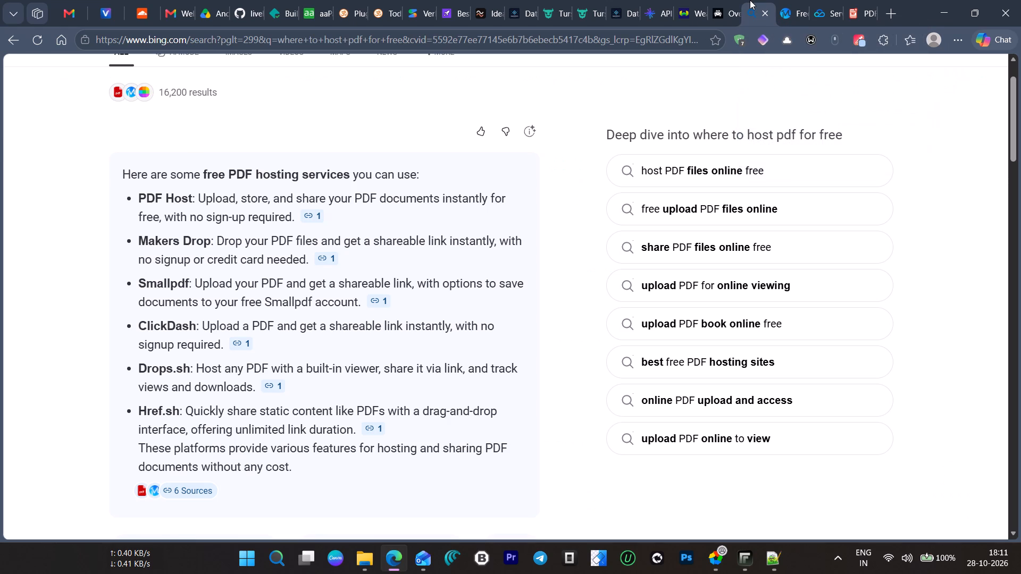
pyautogui.click(174, 280)
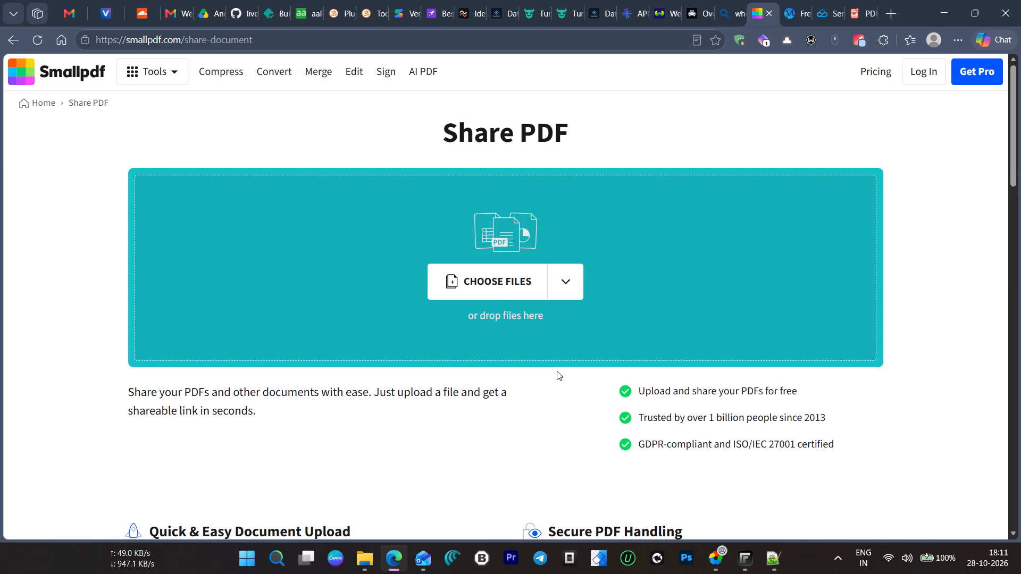
pyautogui.scroll(-3, 557, 371)
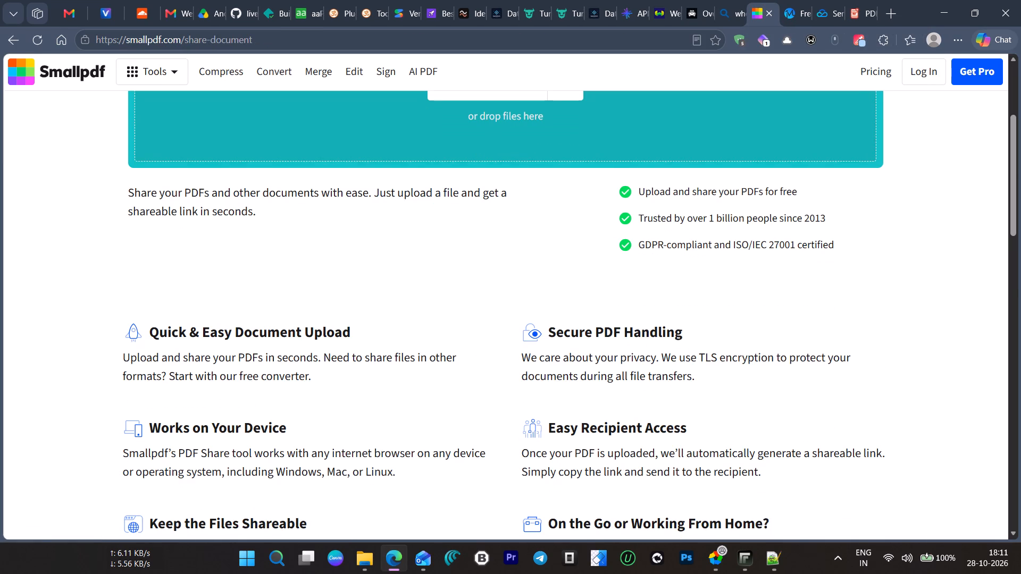
pyautogui.scroll(-2, 557, 371)
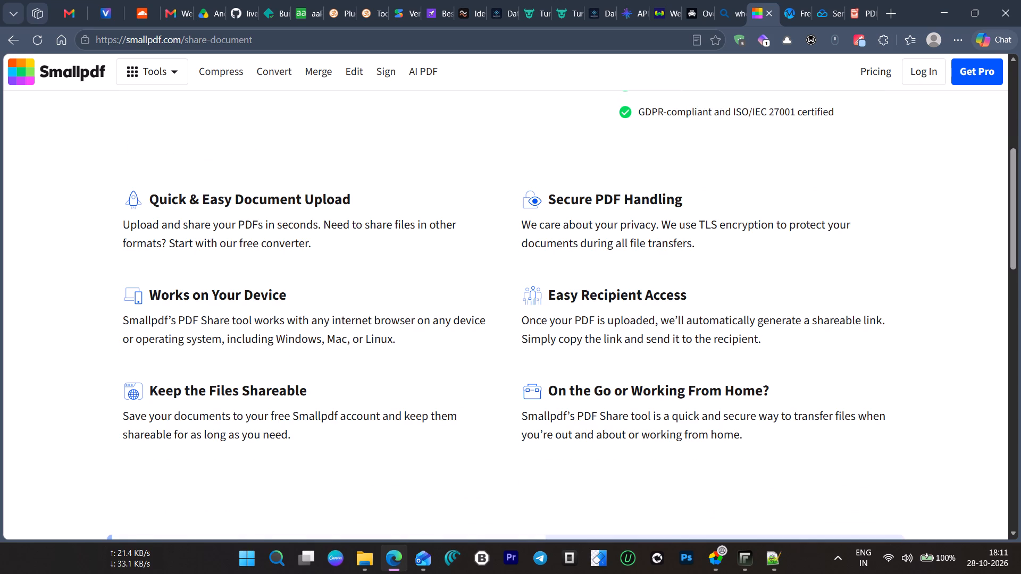
pyautogui.scroll(3, 557, 371)
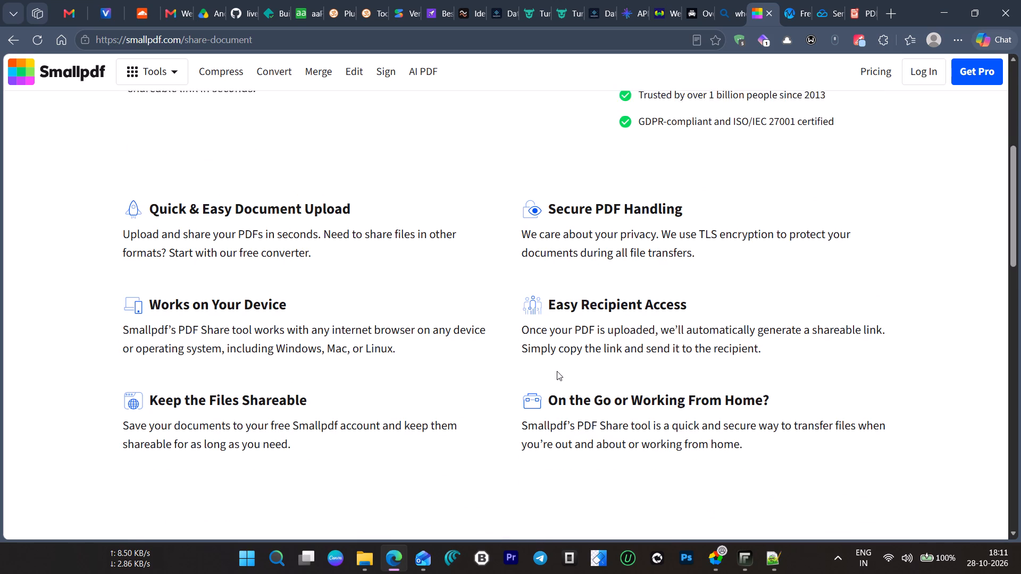
pyautogui.scroll(8, 557, 371)
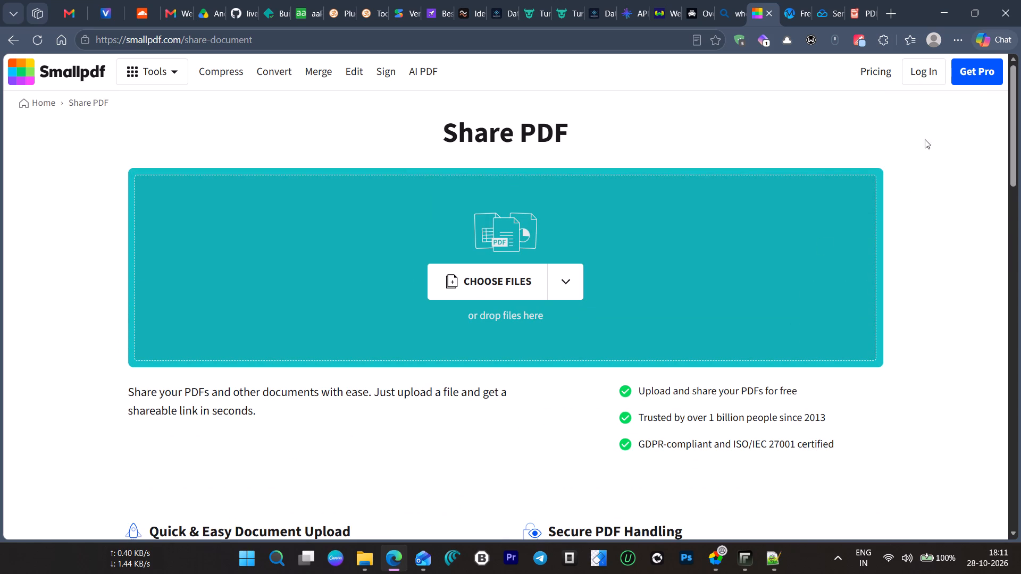
# Open Smallpdf's Get Pro offer from the Share PDF page.
pyautogui.click(977, 75)
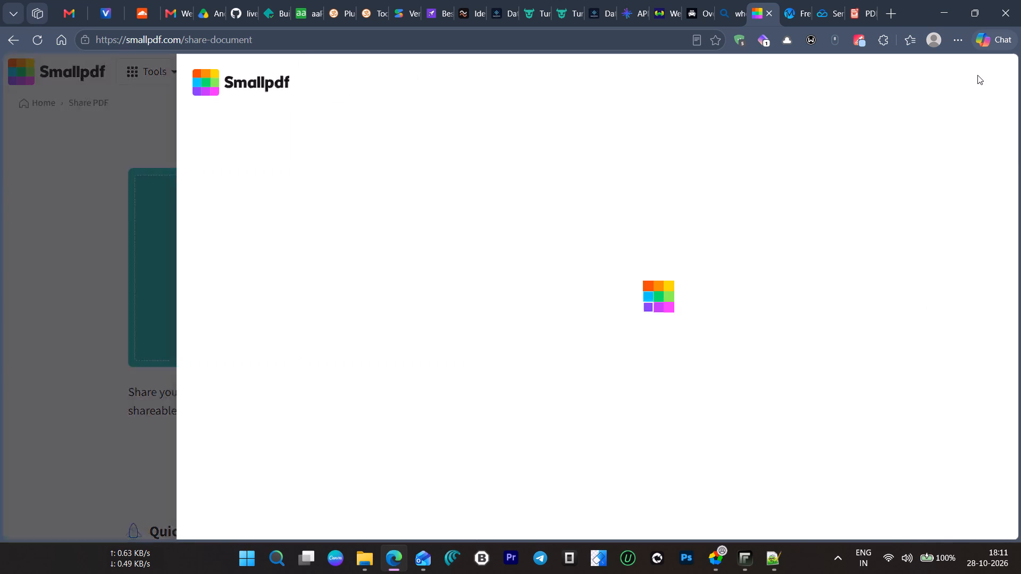
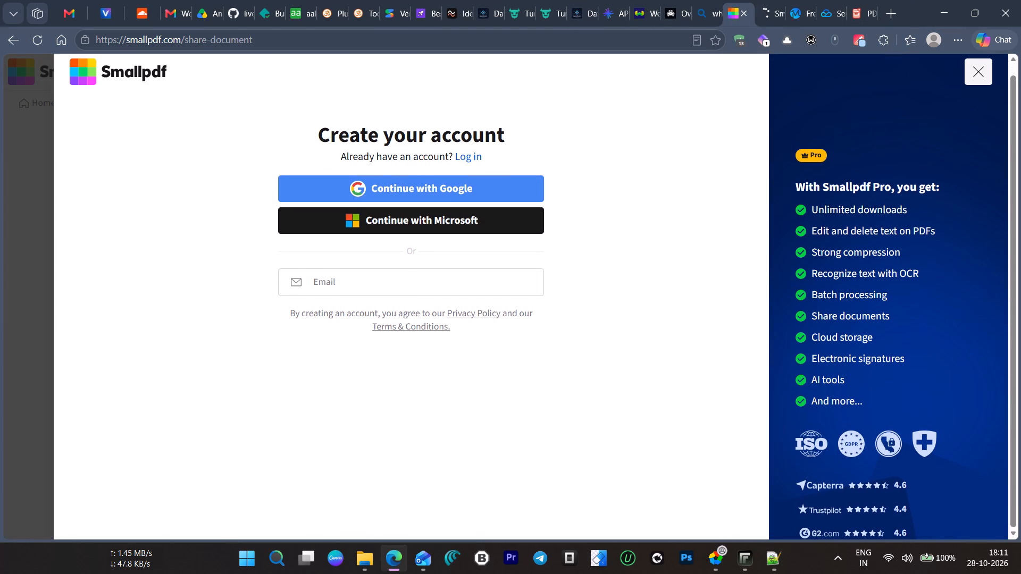
pyautogui.click(981, 72)
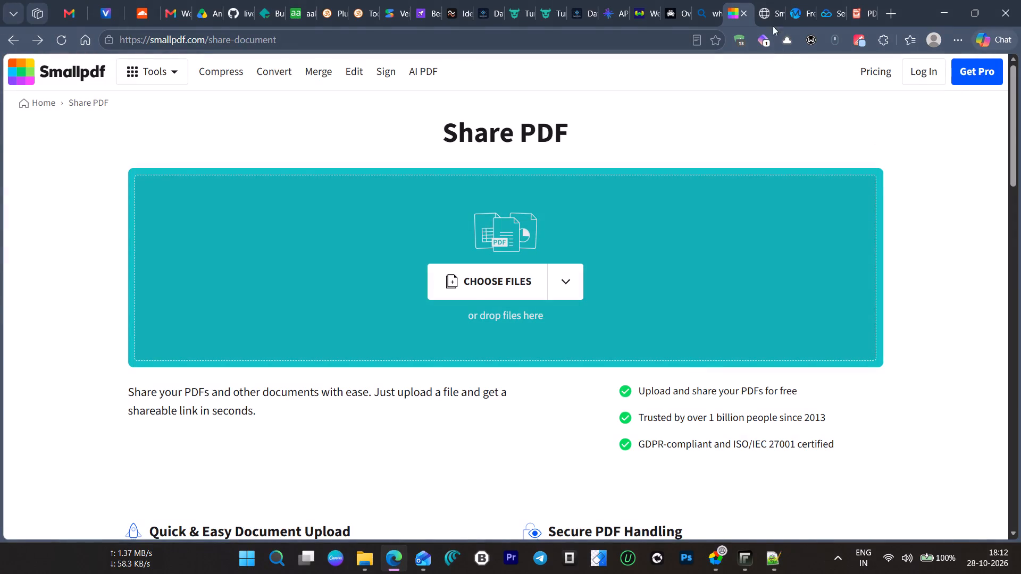
pyautogui.click(771, 0)
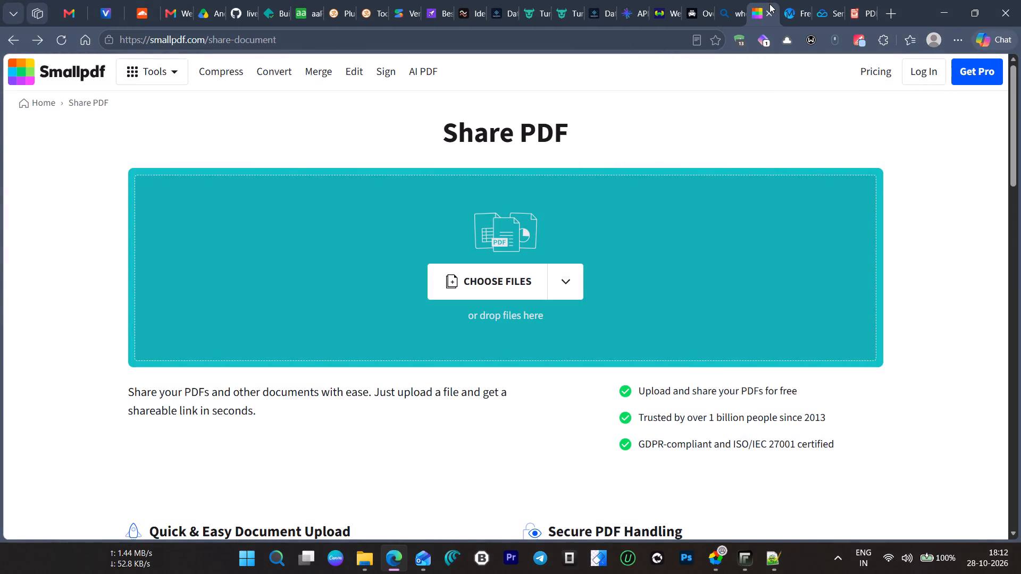
# Open Smallpdf's log-in form from the Share PDF page.
pyautogui.click(922, 66)
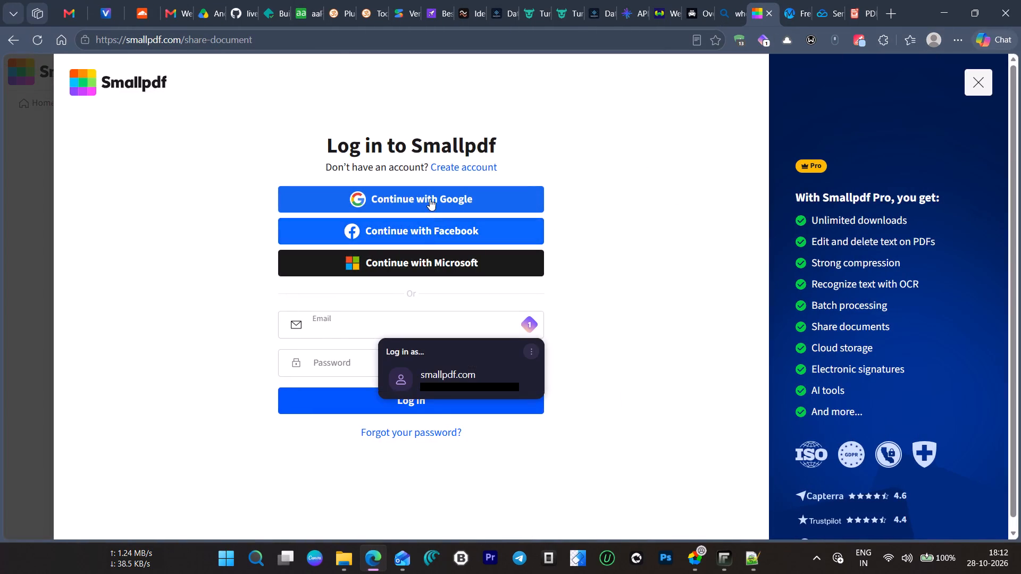
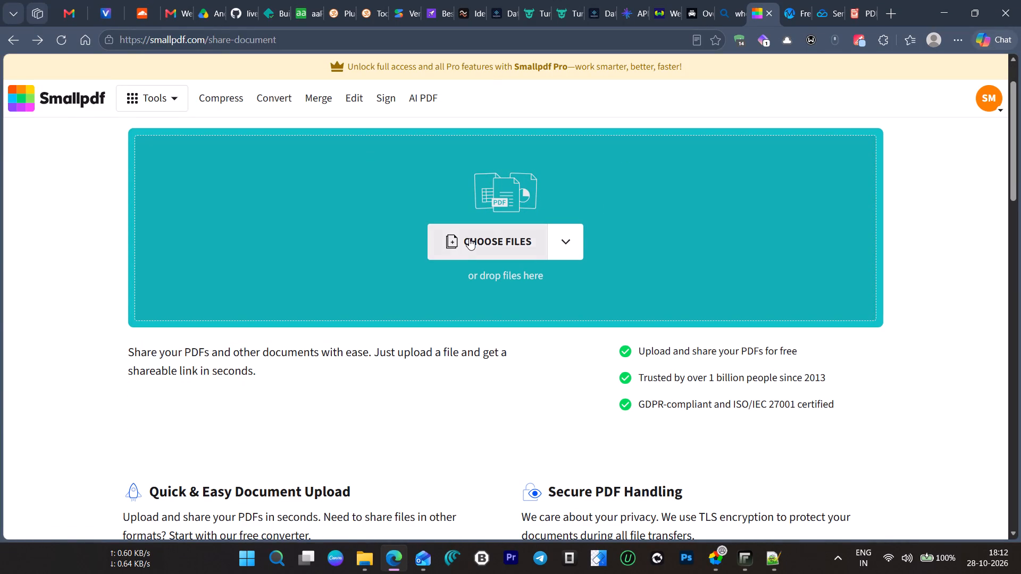
# Upload Ashtavakra-Gita_copy.pdf to Smallpdf's Share Document tool.
pyautogui.doubleClick(465, 282)
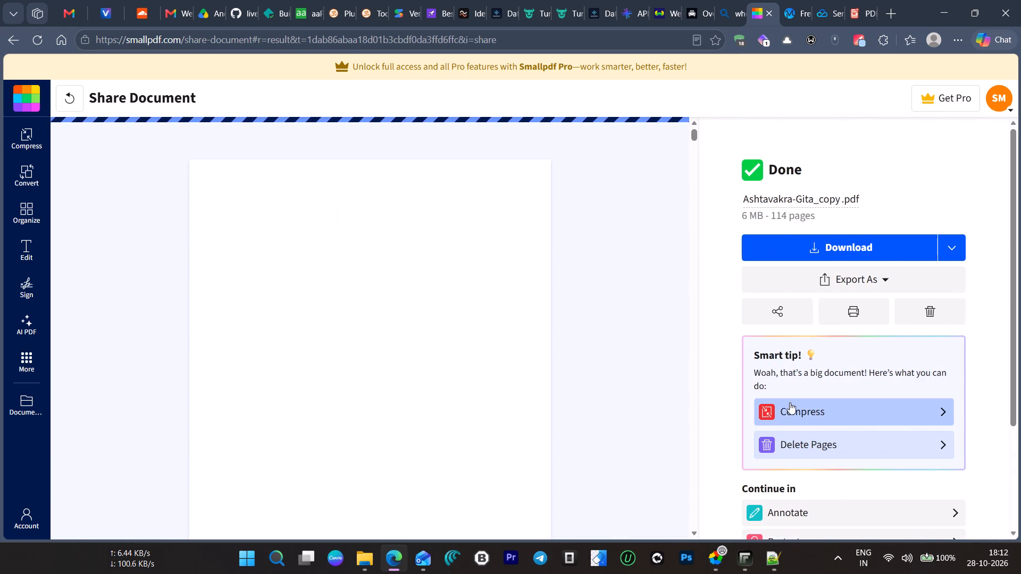
pyautogui.scroll(-1, 793, 405)
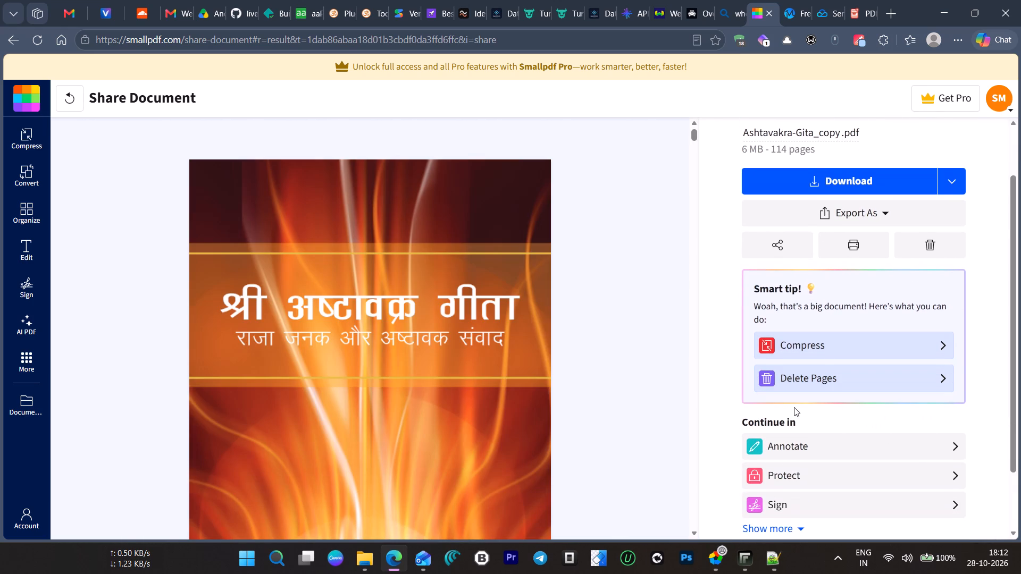
pyautogui.scroll(-3, 794, 407)
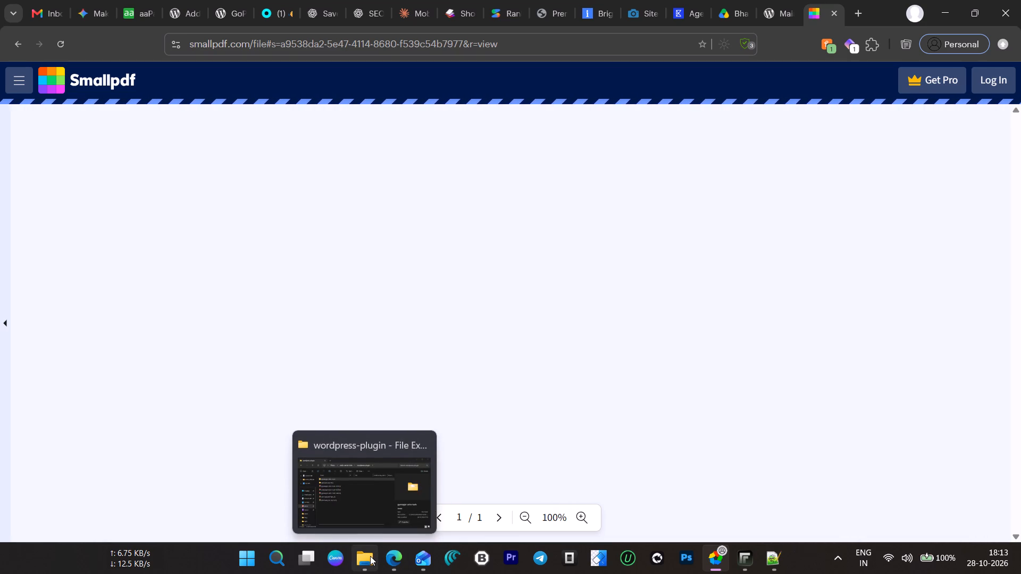
pyautogui.click(607, 313)
# Examine how the opening pages of the shared Ashtavakra-Gita PDF load and display in Smallpdf's online viewer.
pyautogui.scroll(-6, 609, 312)
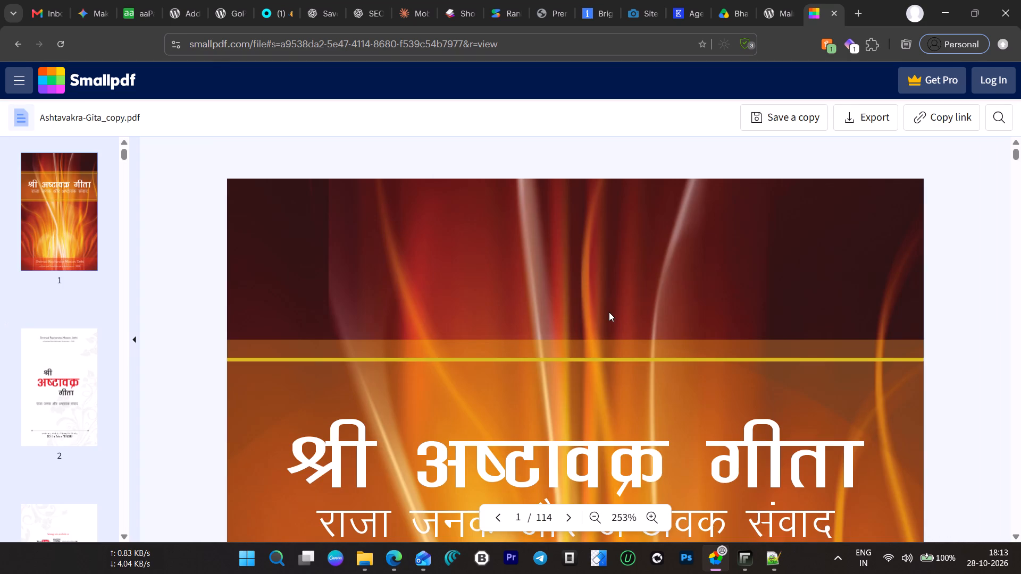
pyautogui.rightClick(600, 235)
pyautogui.click(538, 251)
pyautogui.scroll(-17, 538, 251)
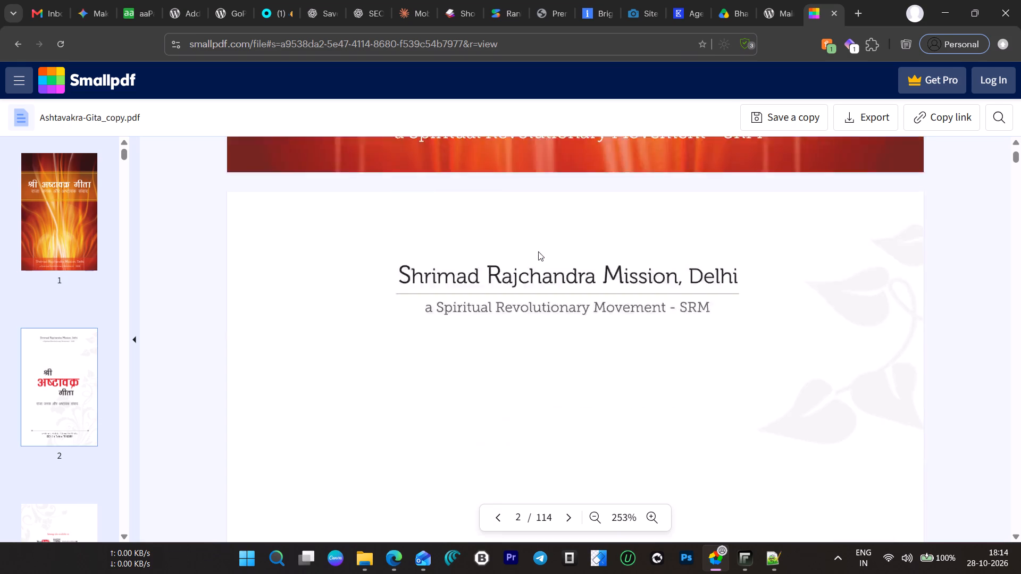
pyautogui.scroll(4, 538, 251)
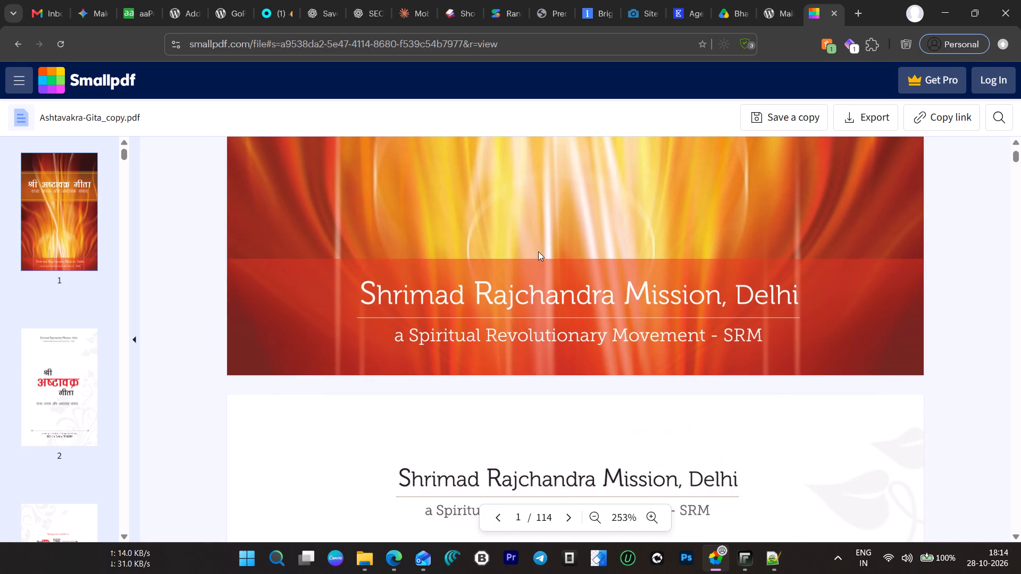
pyautogui.scroll(-2, 538, 252)
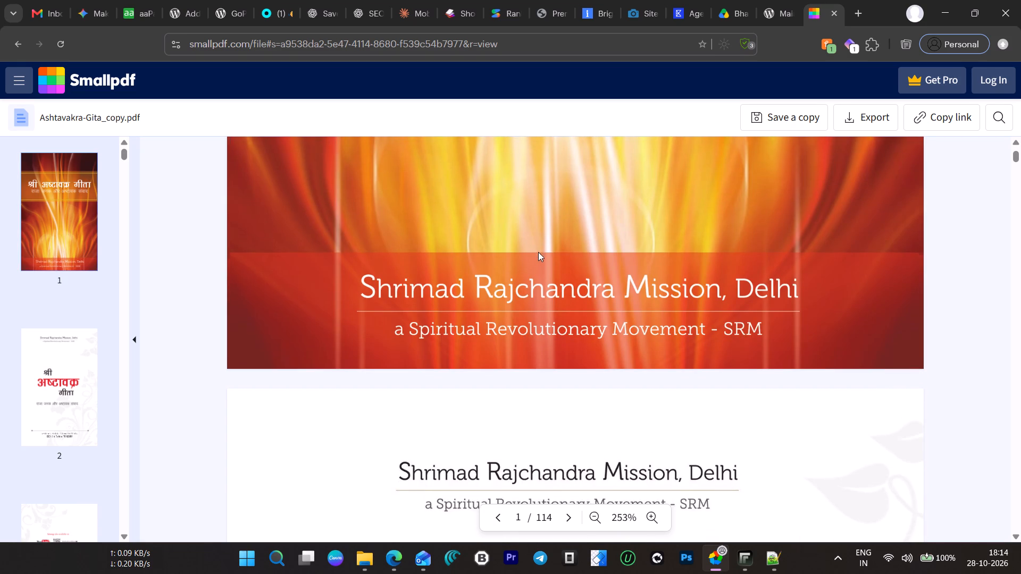
pyautogui.scroll(-4, 538, 252)
pyautogui.scroll(1, 538, 252)
pyautogui.scroll(-6, 538, 252)
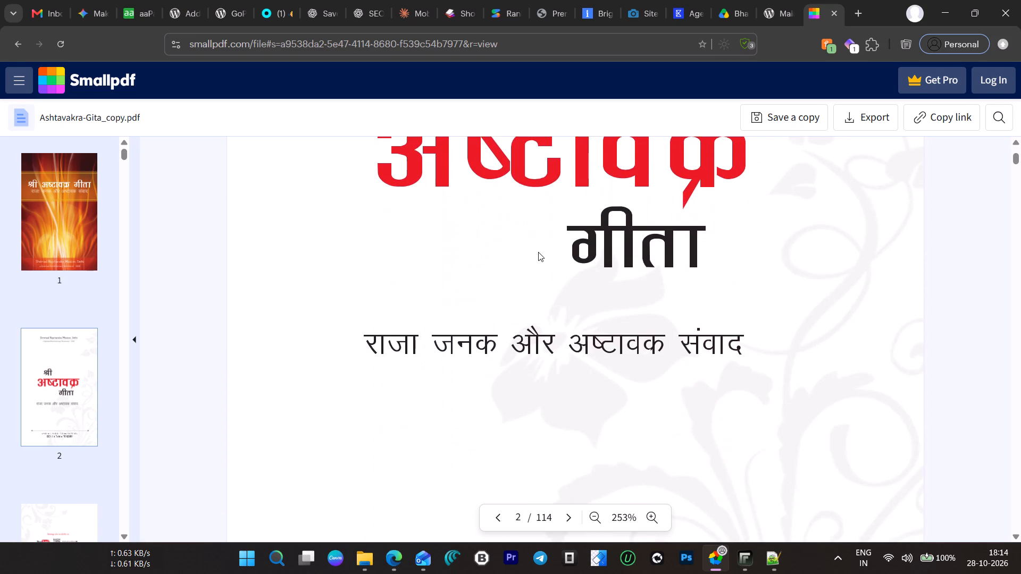
pyautogui.scroll(-15, 538, 252)
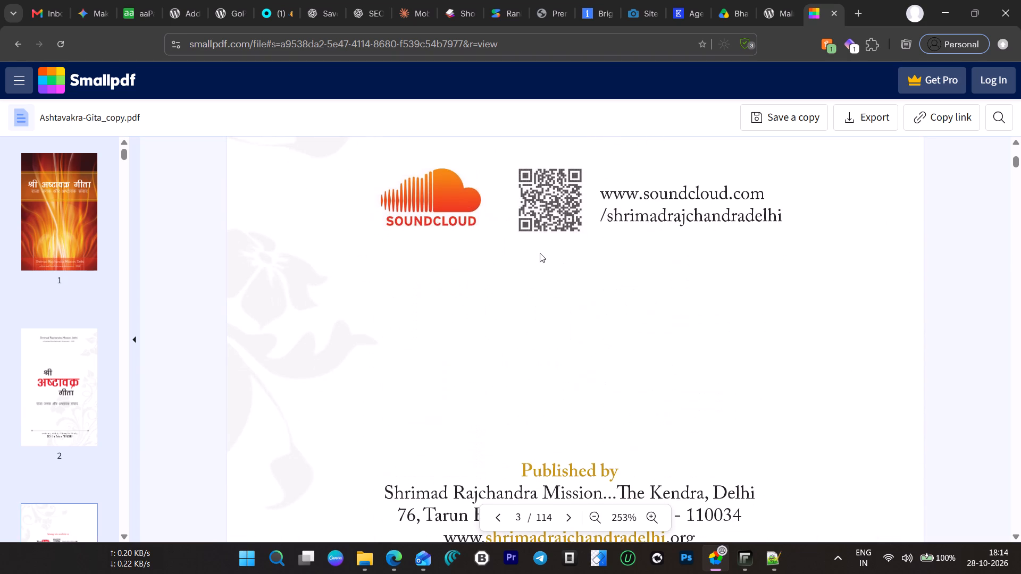
pyautogui.scroll(-13, 540, 253)
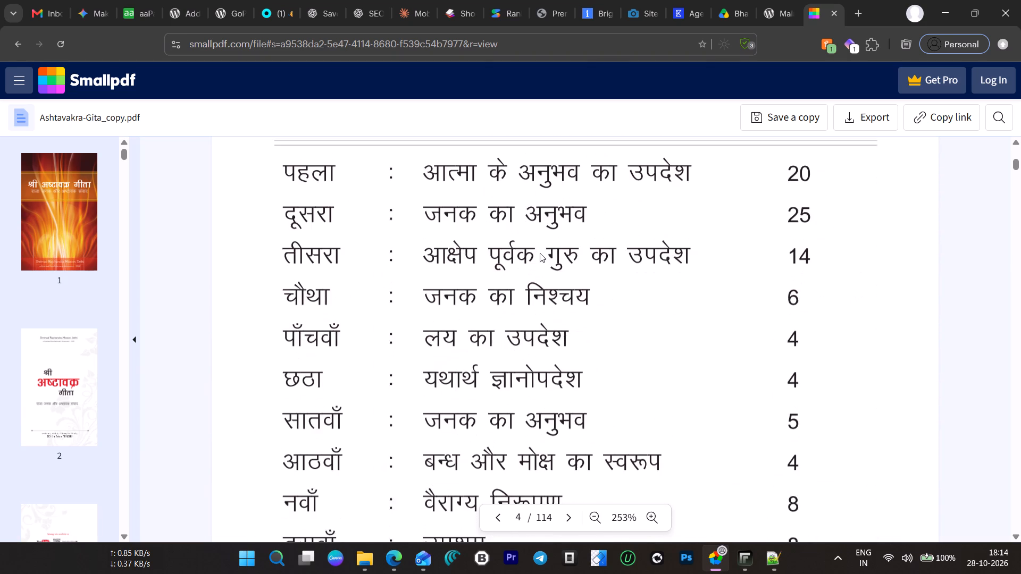
pyautogui.scroll(4, 540, 253)
pyautogui.scroll(-13, 540, 253)
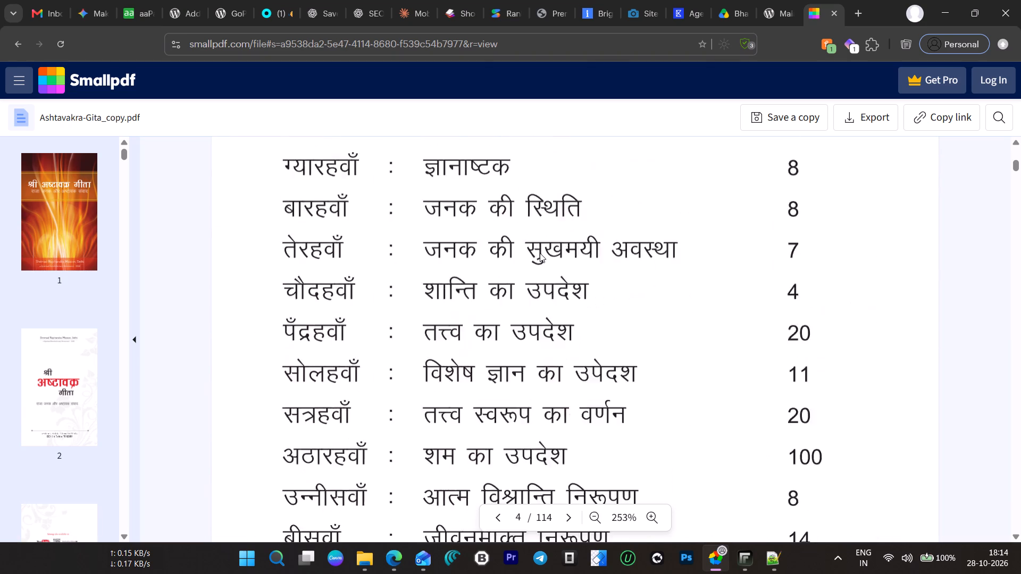
pyautogui.scroll(-4, 540, 253)
pyautogui.scroll(1, 540, 253)
pyautogui.scroll(-11, 540, 253)
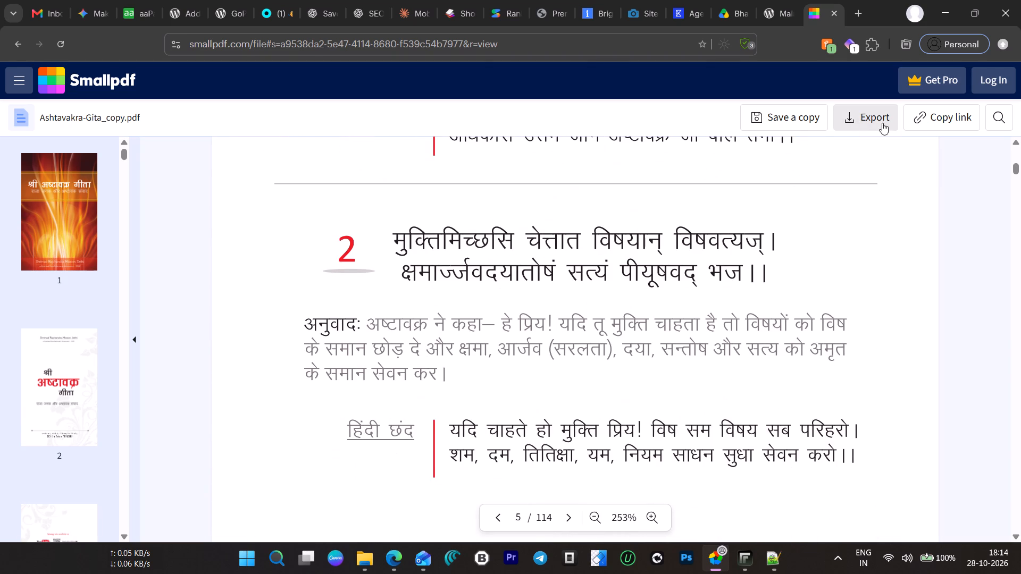
# Copy the shared PDF's link from Smallpdf's online viewer.
pyautogui.click(922, 119)
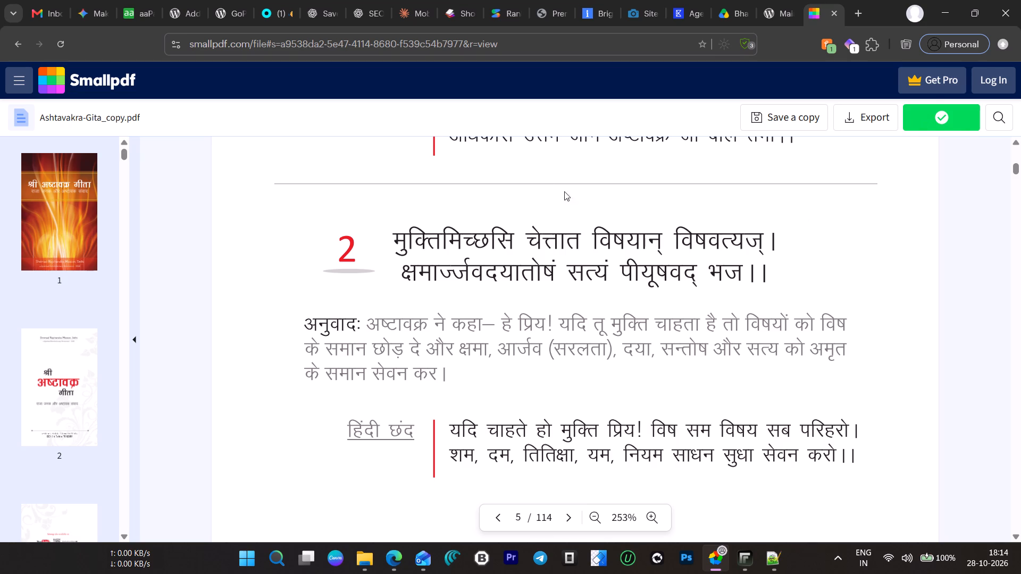
pyautogui.click(184, 0)
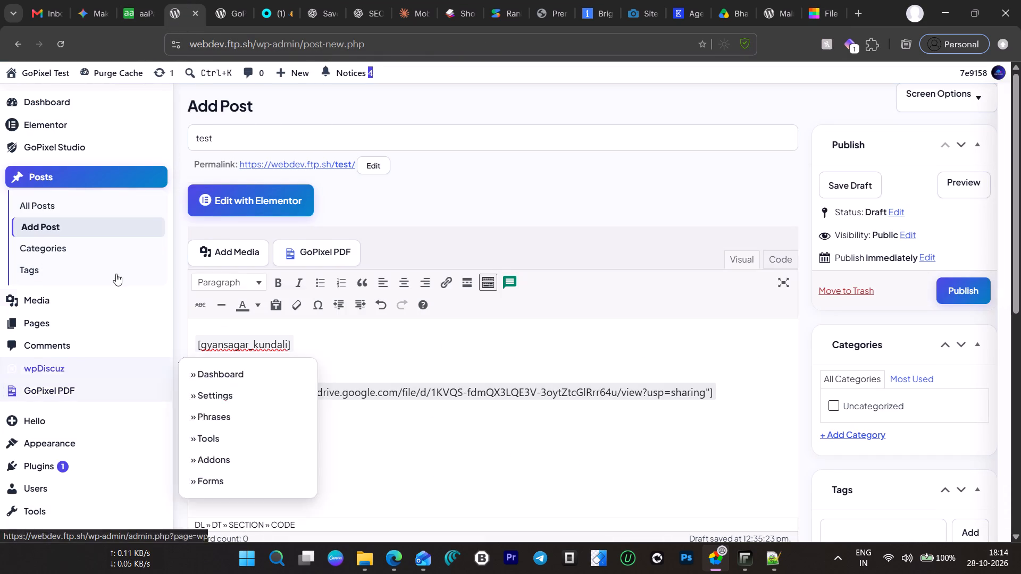
pyautogui.click(241, 0)
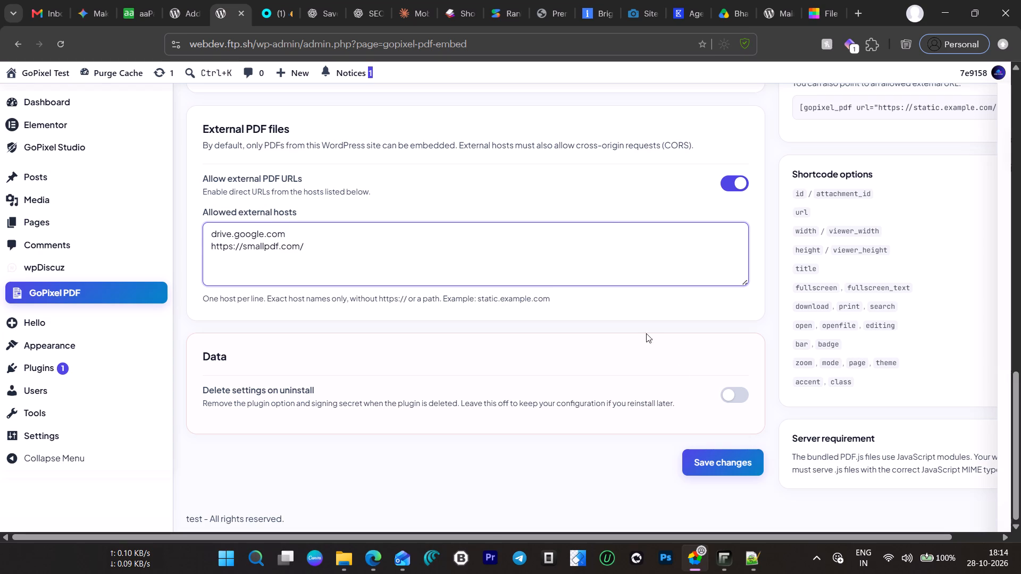
pyautogui.click(706, 460)
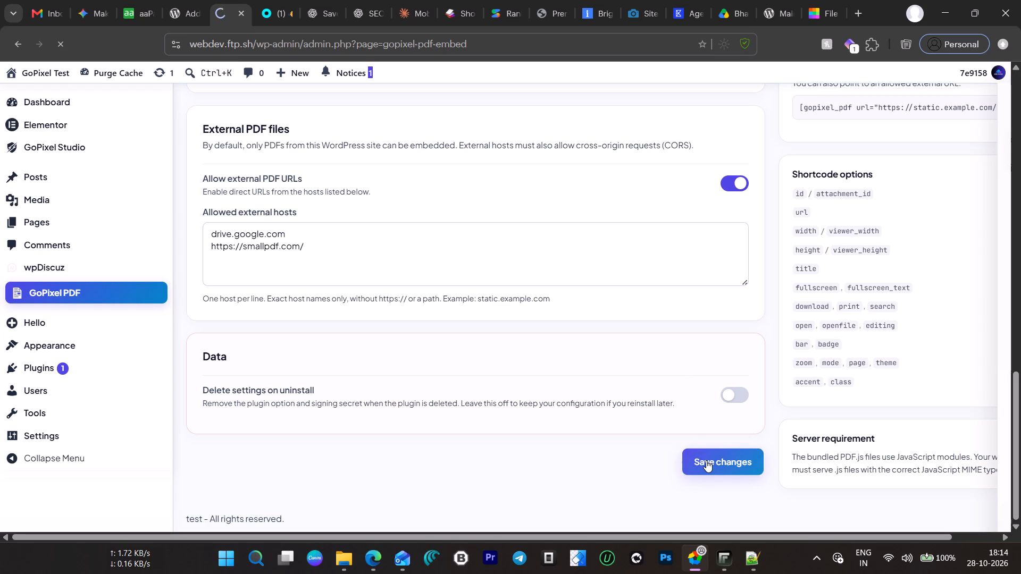
# Replace the Google Drive URL in the test post's gopixel_pdf shortcode with the copied Smallpdf share link.
pyautogui.click(194, 0)
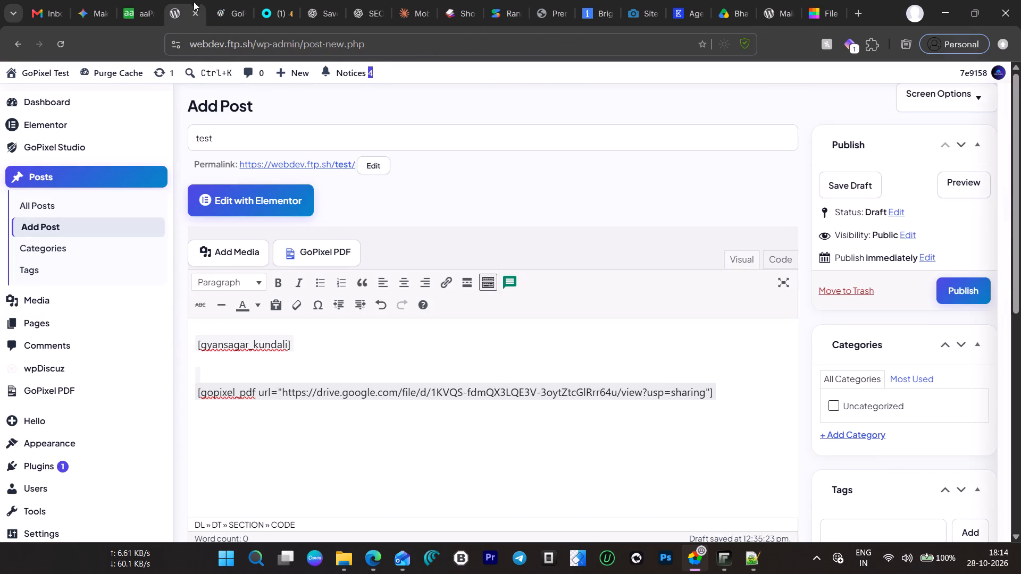
pyautogui.click(352, 401)
pyautogui.moveTo(284, 392); pyautogui.dragTo(292, 392)
pyautogui.moveTo(292, 392); pyautogui.dragTo(703, 393)
pyautogui.press('BackSpace')
pyautogui.hotkey('ctrl', 'v')
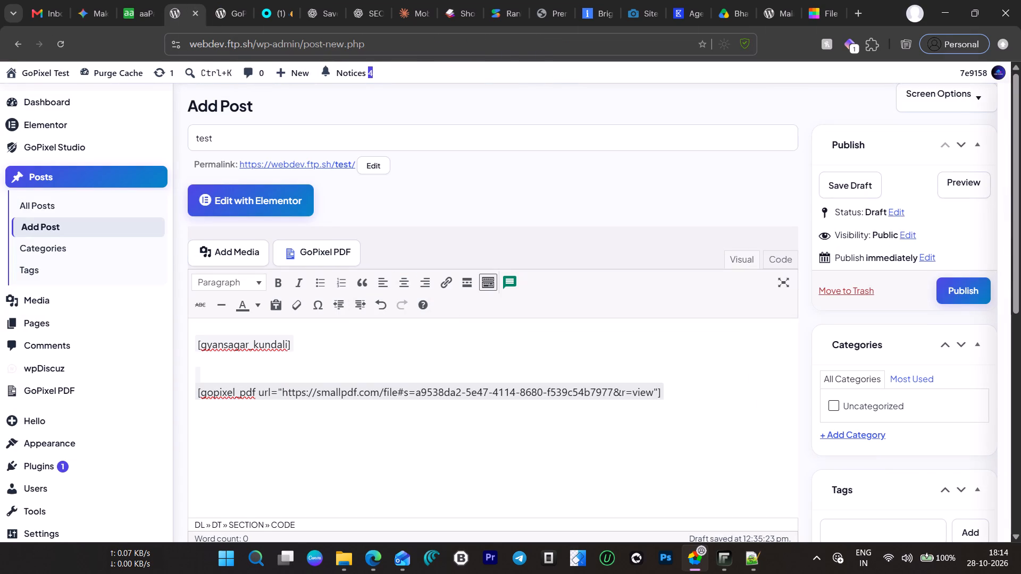
# Preview the test post and check the embedded GoPixel PDF viewer below the kundali form.
pyautogui.click(982, 184)
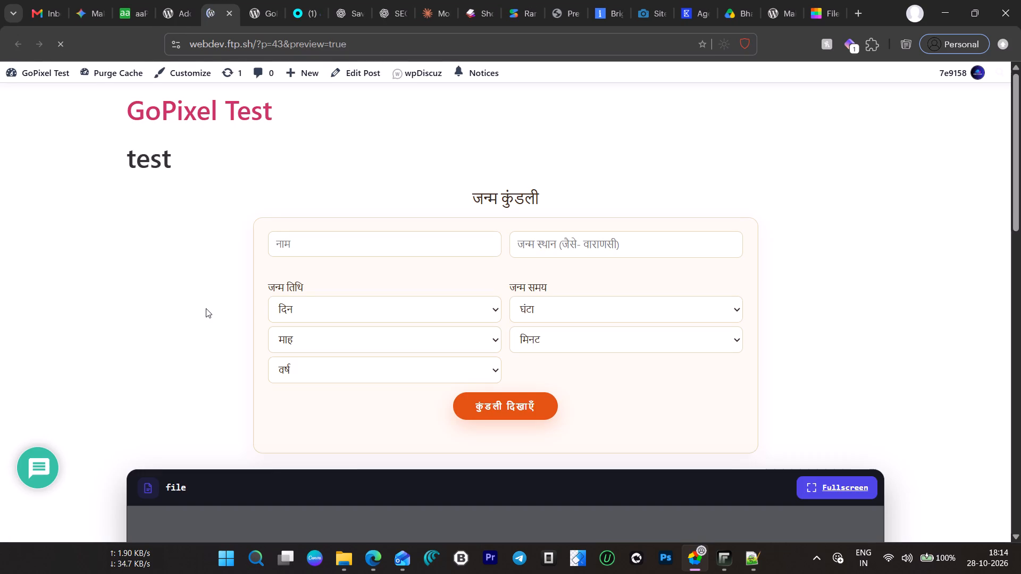
pyautogui.scroll(-5, 245, 266)
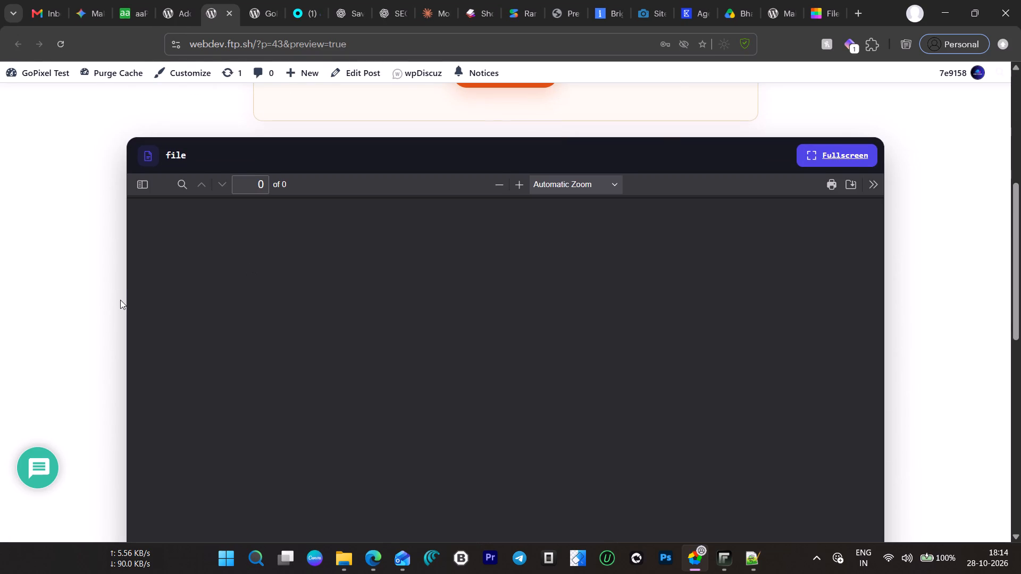
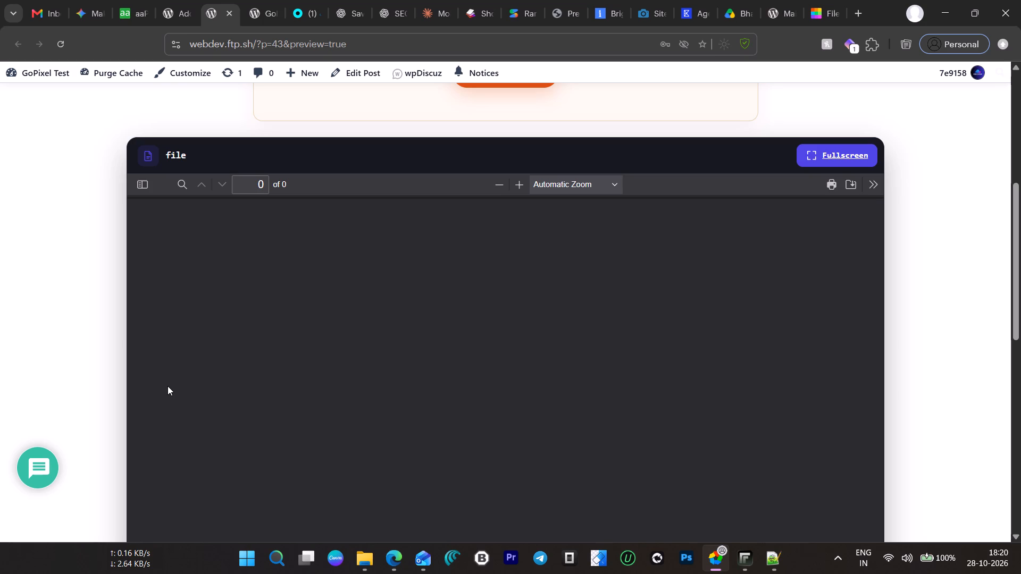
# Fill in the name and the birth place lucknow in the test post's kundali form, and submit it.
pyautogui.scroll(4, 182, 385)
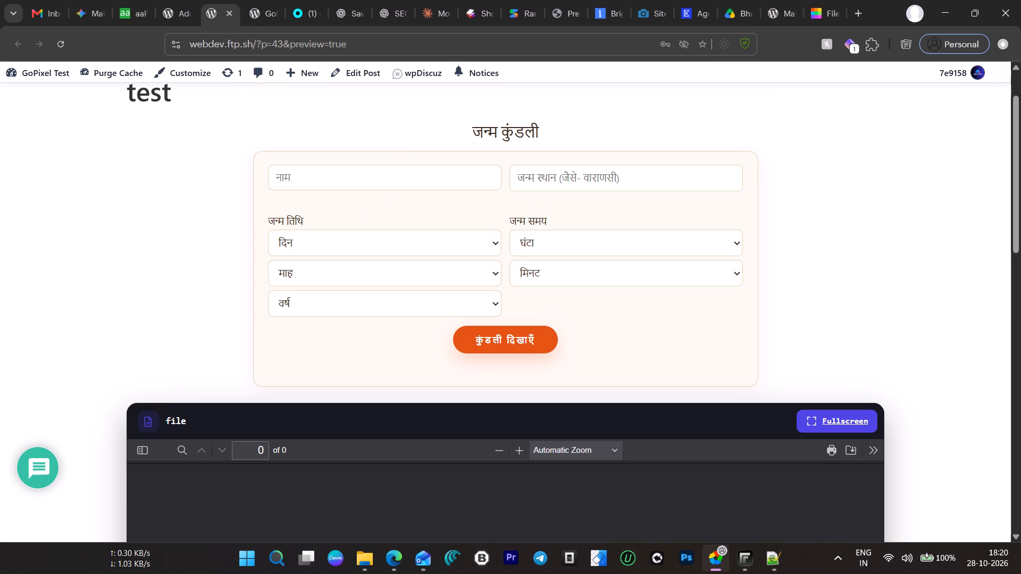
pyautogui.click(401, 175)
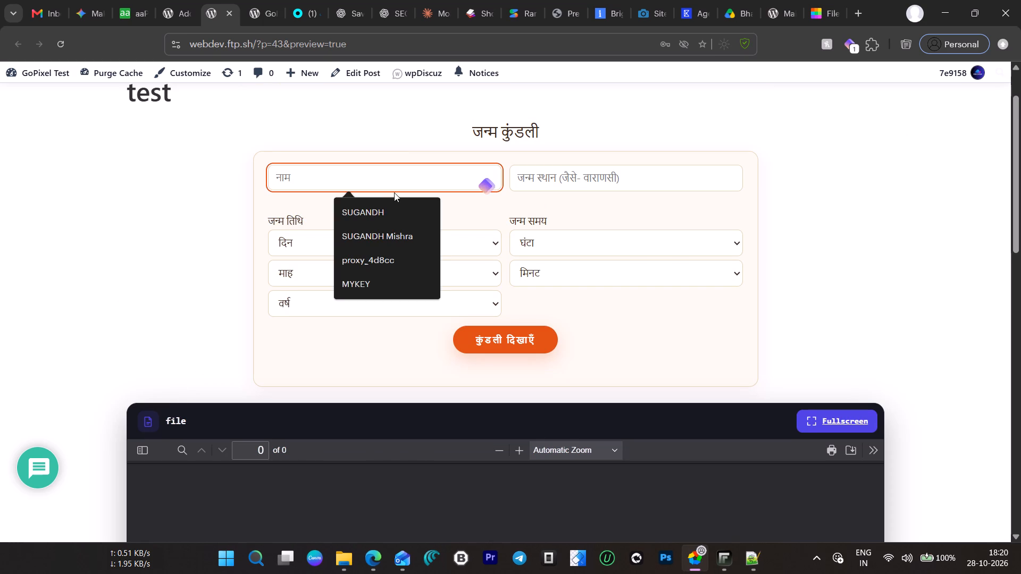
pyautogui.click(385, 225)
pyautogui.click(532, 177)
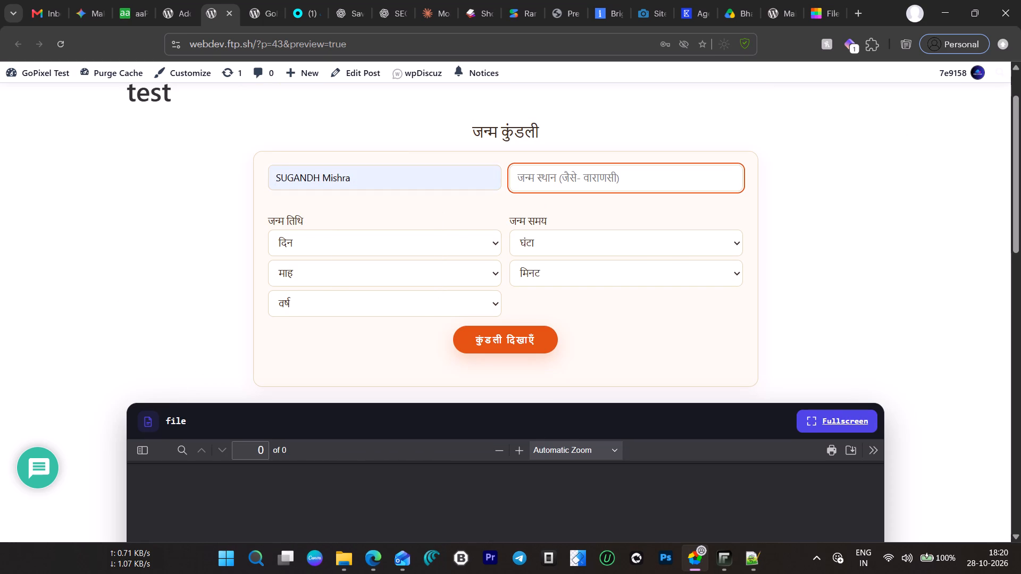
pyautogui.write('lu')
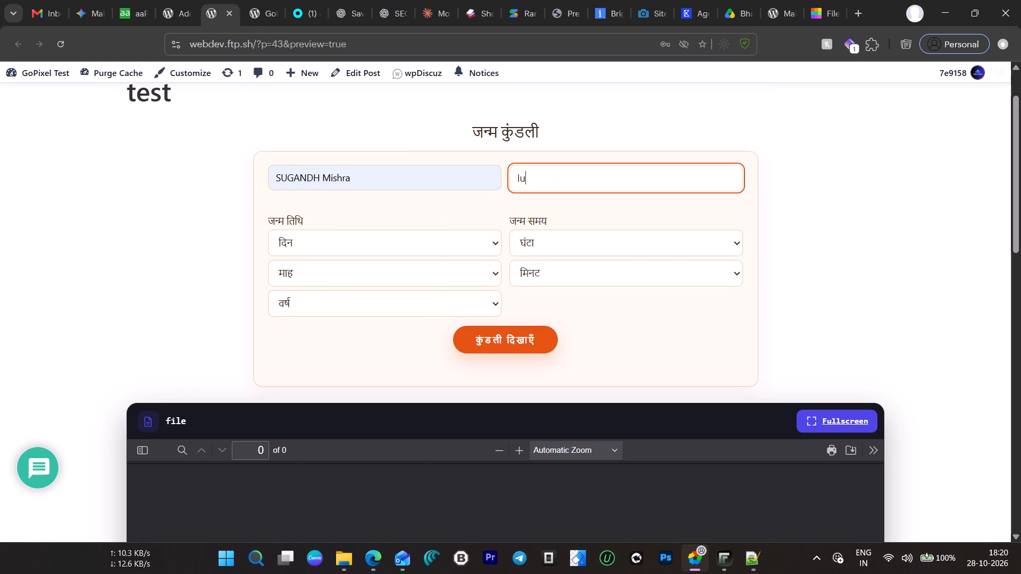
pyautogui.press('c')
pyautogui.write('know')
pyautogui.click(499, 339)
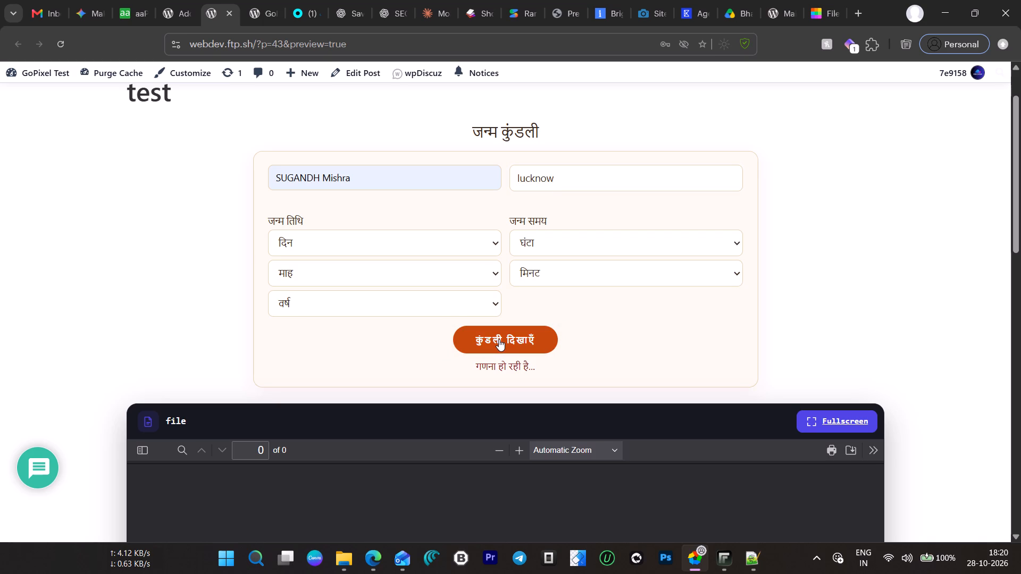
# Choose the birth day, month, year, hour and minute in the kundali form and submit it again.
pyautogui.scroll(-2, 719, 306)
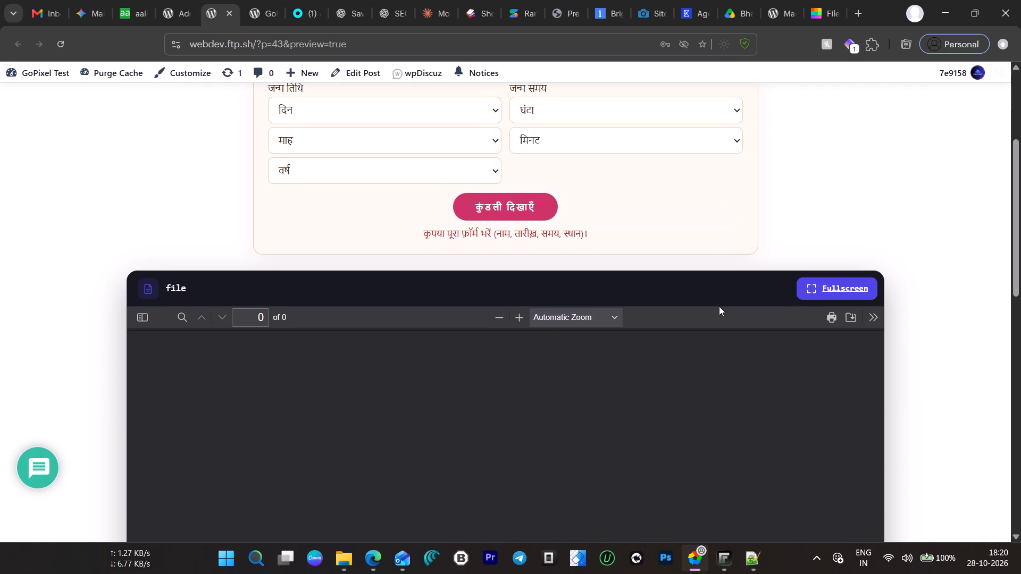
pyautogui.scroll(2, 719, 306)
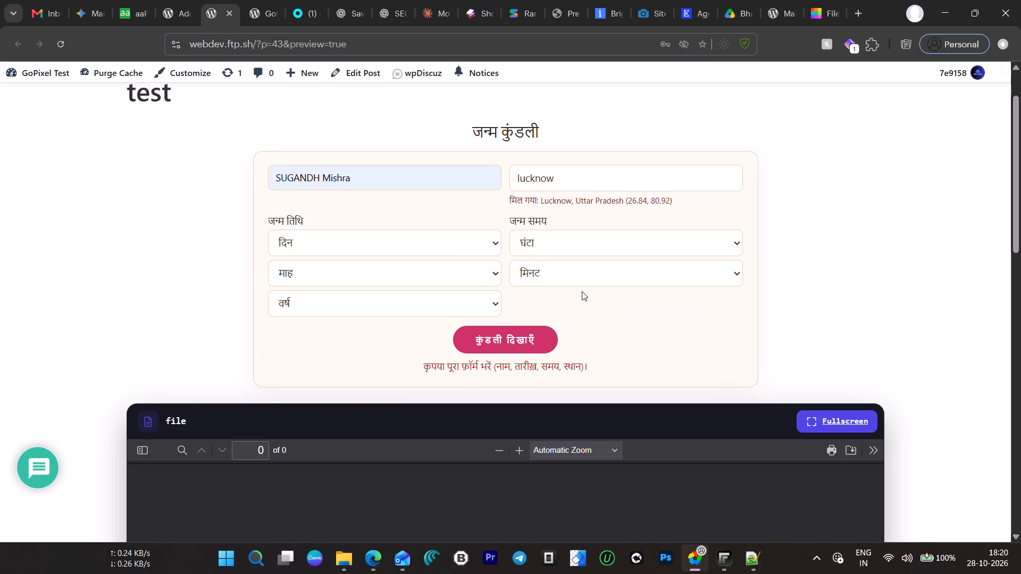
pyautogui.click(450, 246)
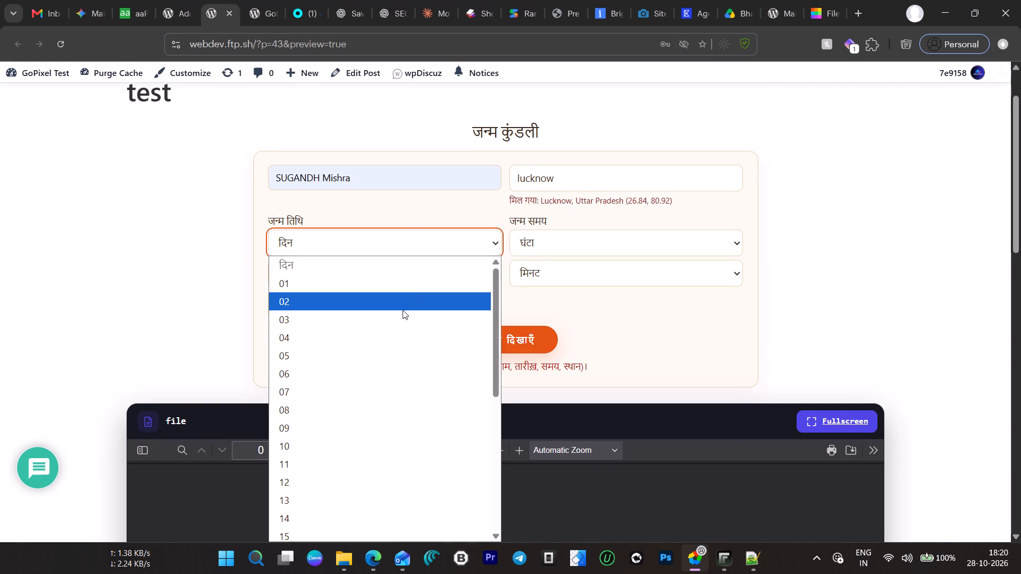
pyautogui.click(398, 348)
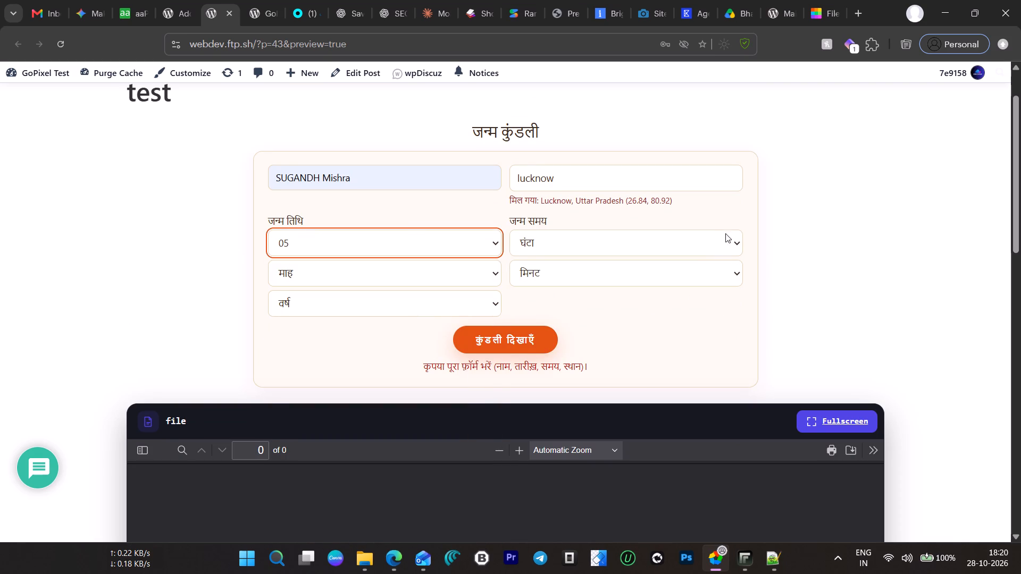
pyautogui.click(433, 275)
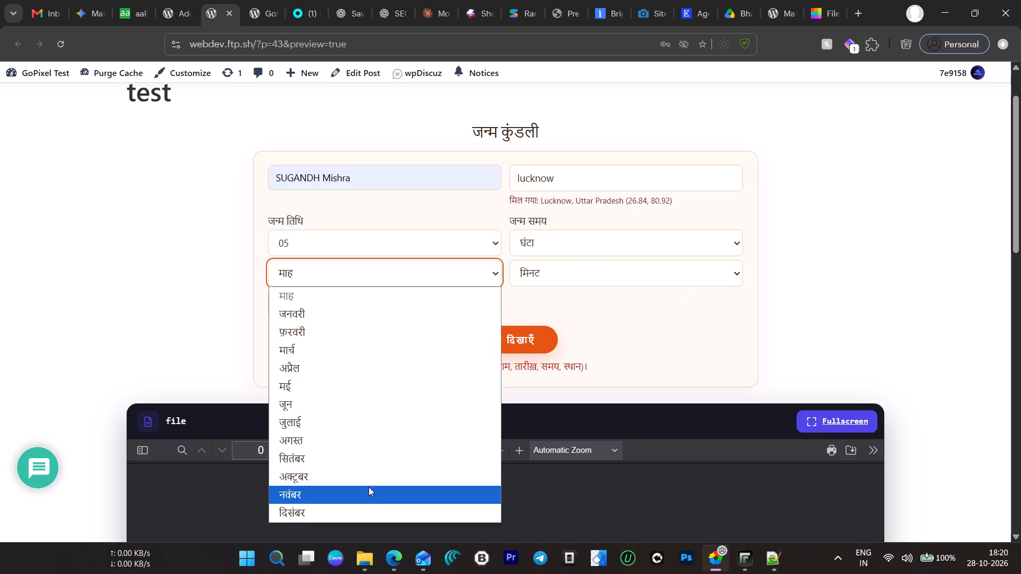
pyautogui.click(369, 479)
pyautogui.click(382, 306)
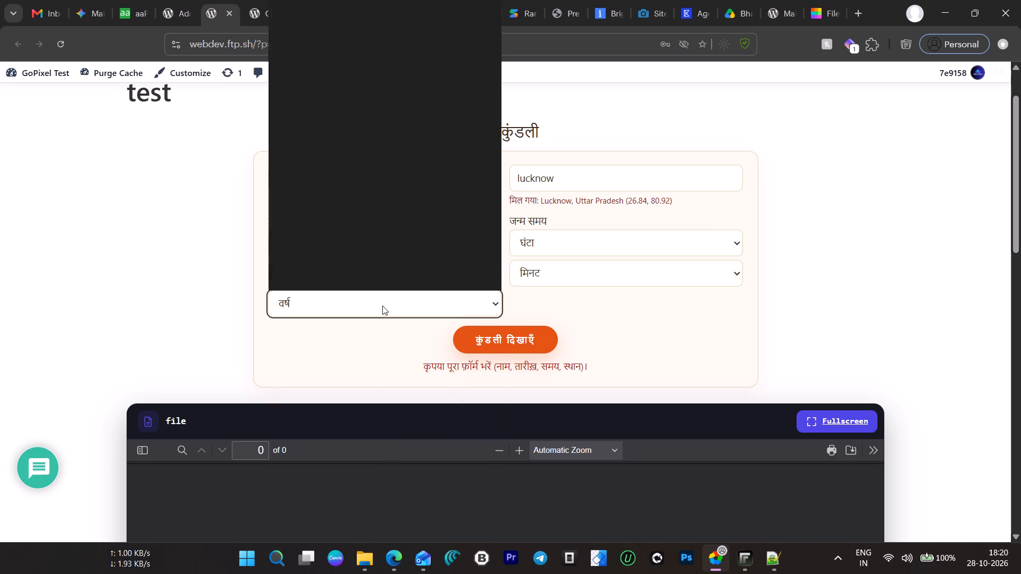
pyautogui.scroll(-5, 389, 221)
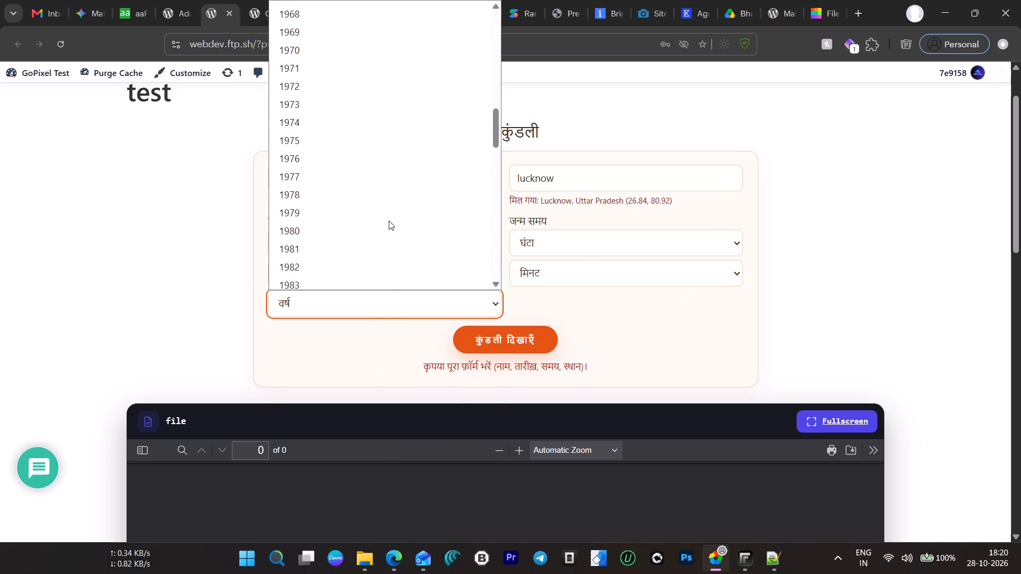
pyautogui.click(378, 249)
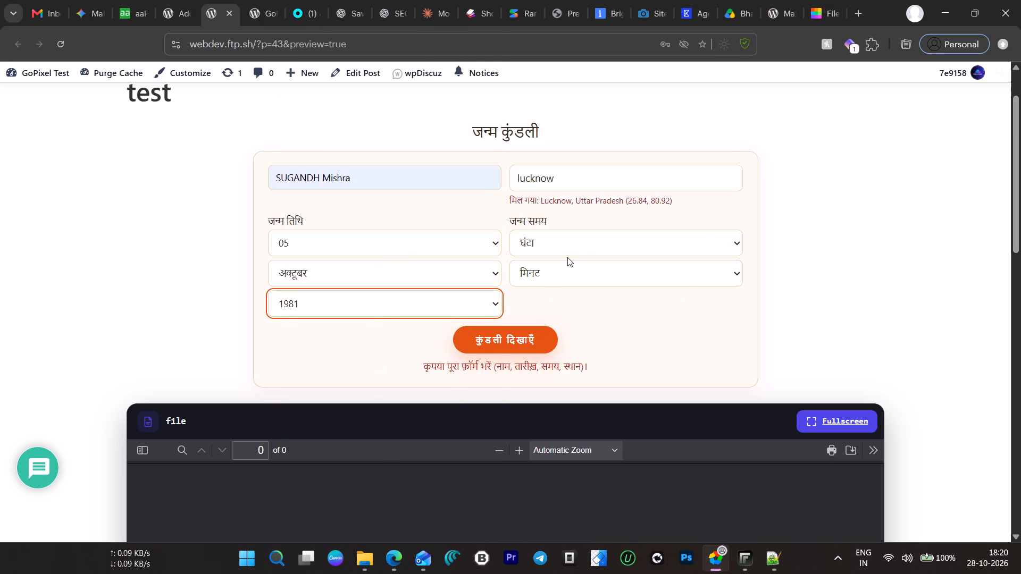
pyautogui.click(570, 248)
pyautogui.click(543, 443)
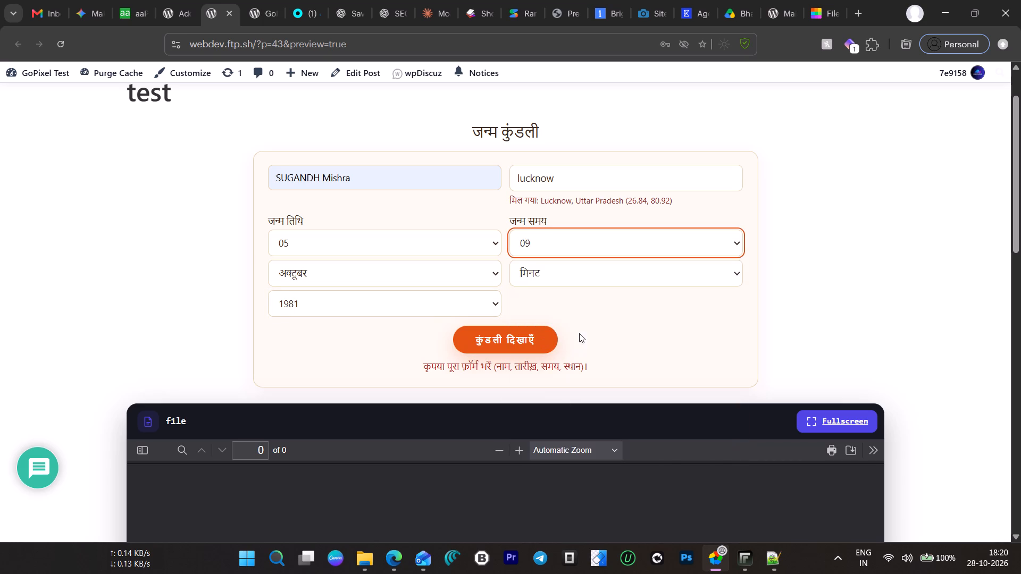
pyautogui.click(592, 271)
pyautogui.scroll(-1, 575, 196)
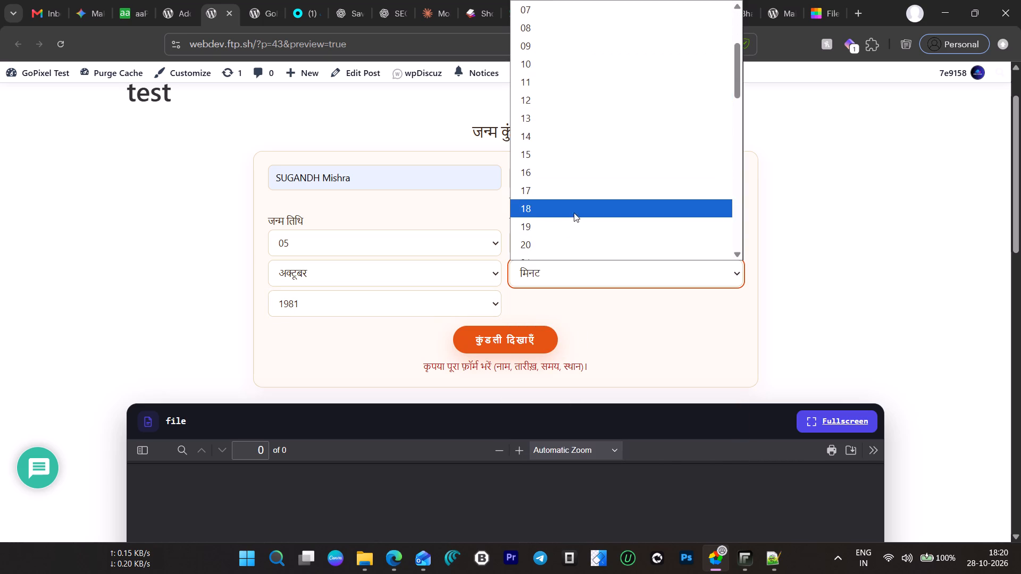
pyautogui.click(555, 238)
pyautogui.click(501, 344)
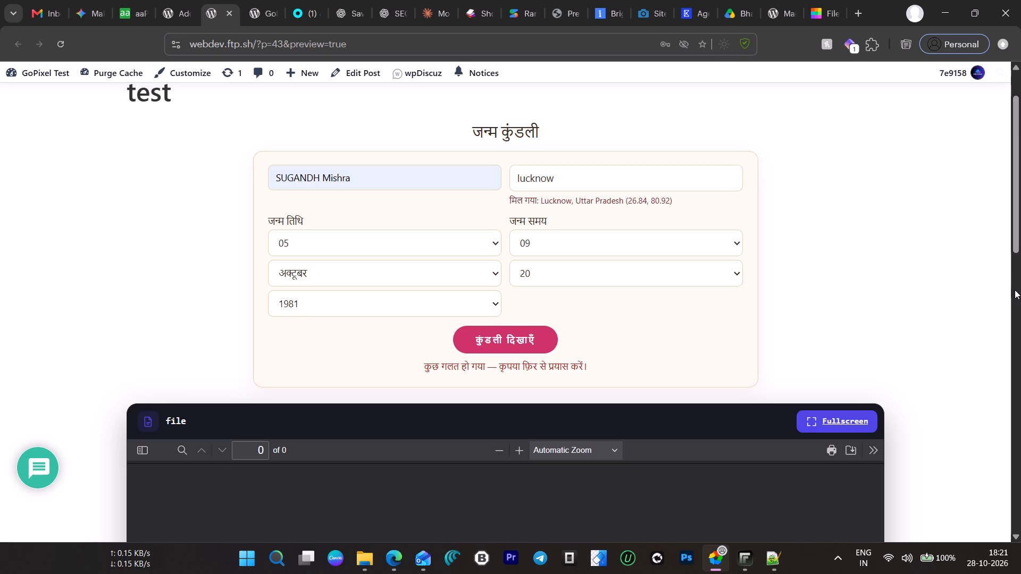
# Check the embedded PDF viewer again and close the test post preview.
pyautogui.scroll(-5, 690, 216)
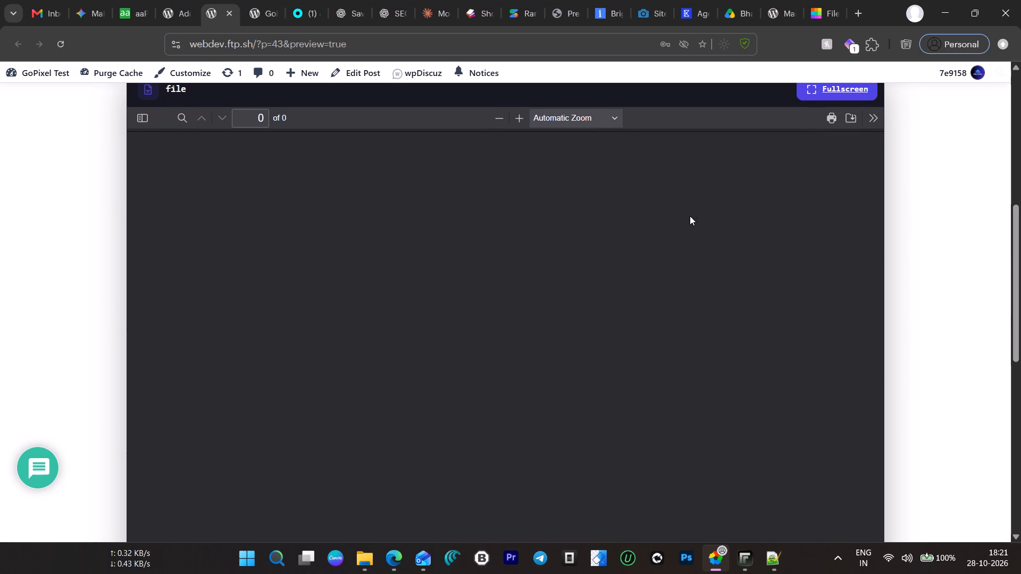
pyautogui.click(231, 18)
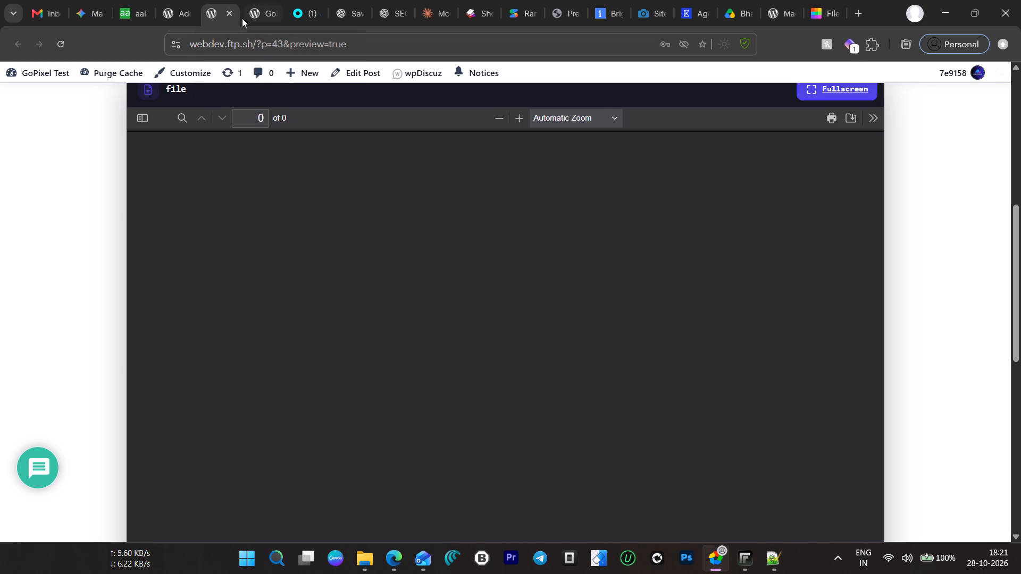
pyautogui.click(233, 12)
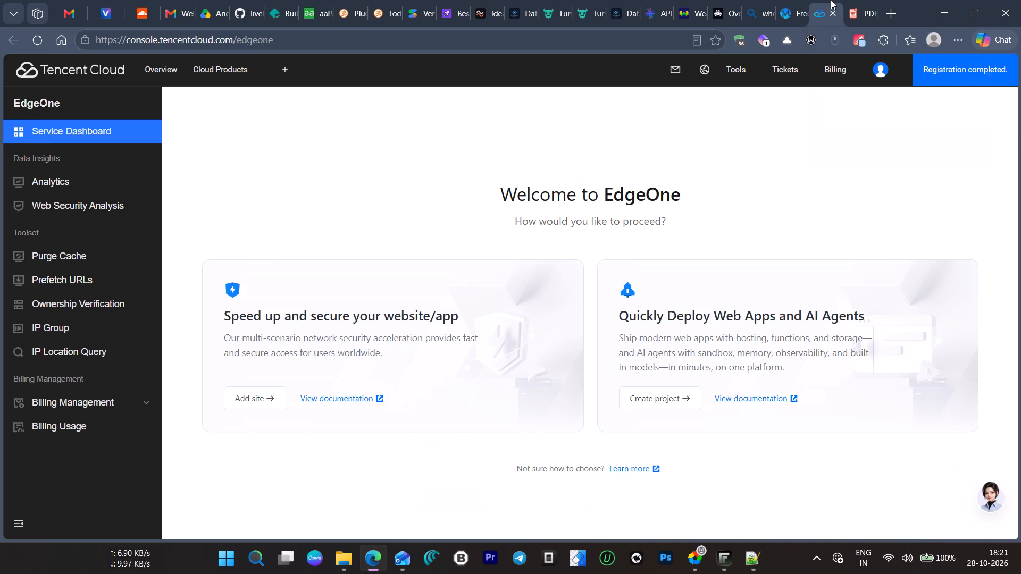
pyautogui.click(799, 0)
pyautogui.scroll(-4, 682, 224)
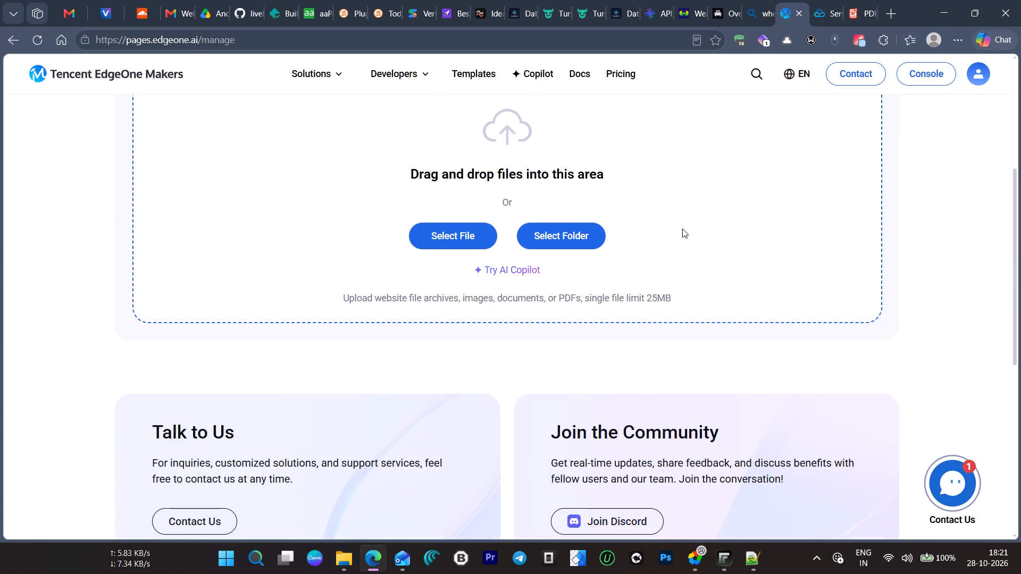
pyautogui.scroll(-5, 682, 229)
pyautogui.scroll(6, 682, 232)
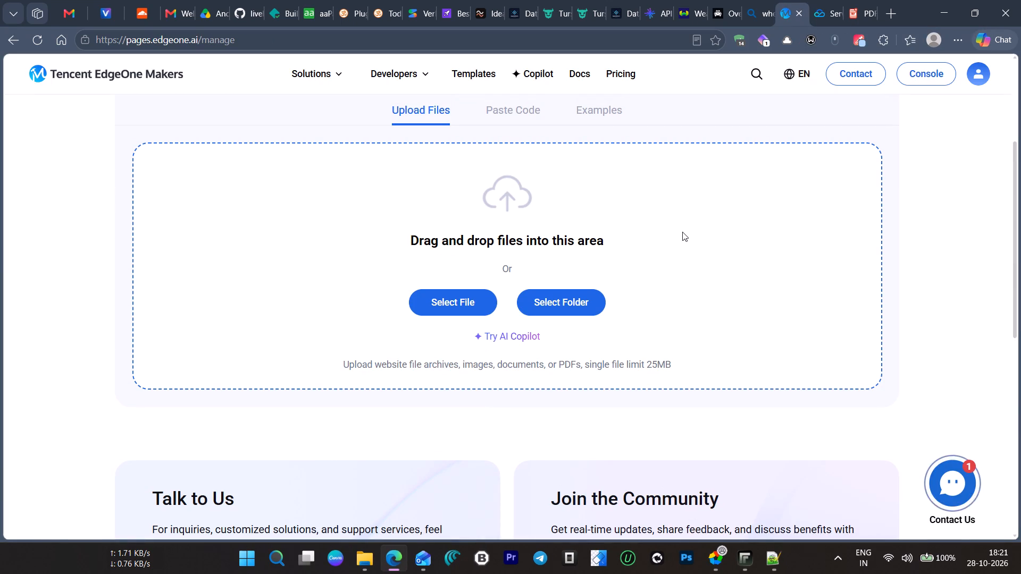
pyautogui.click(439, 308)
pyautogui.doubleClick(449, 307)
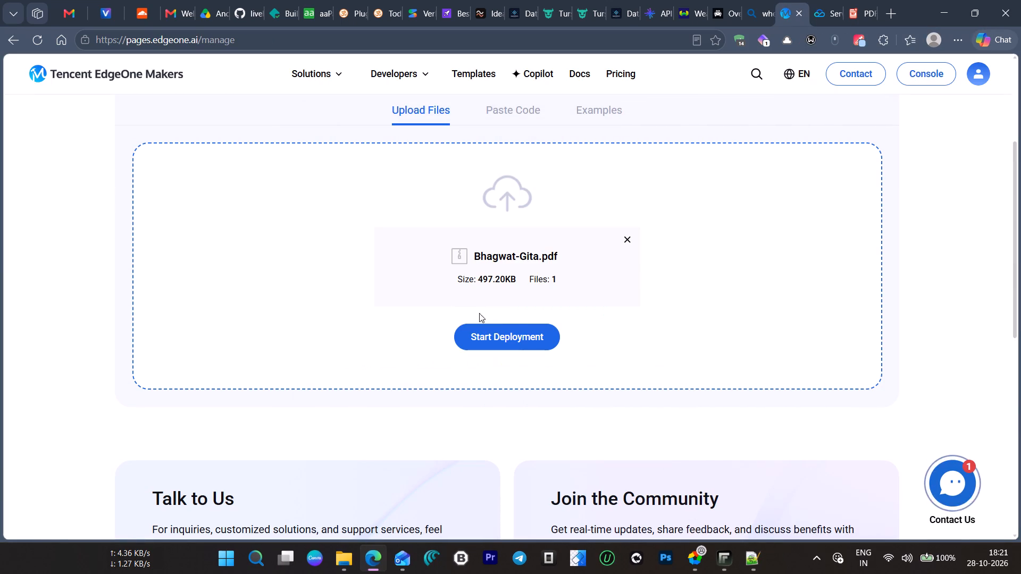
pyautogui.click(530, 340)
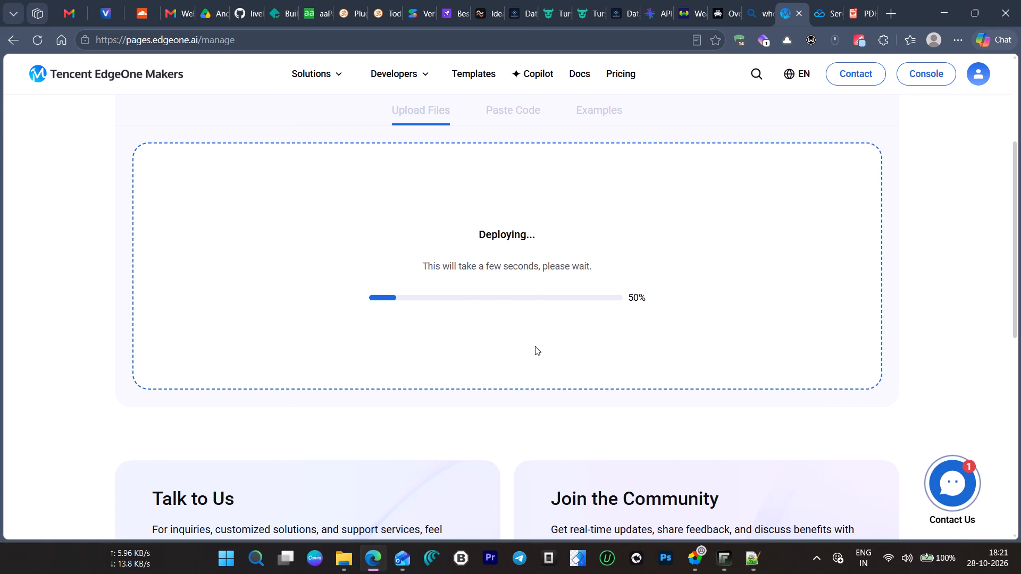
pyautogui.scroll(3, 534, 346)
pyautogui.click(525, 274)
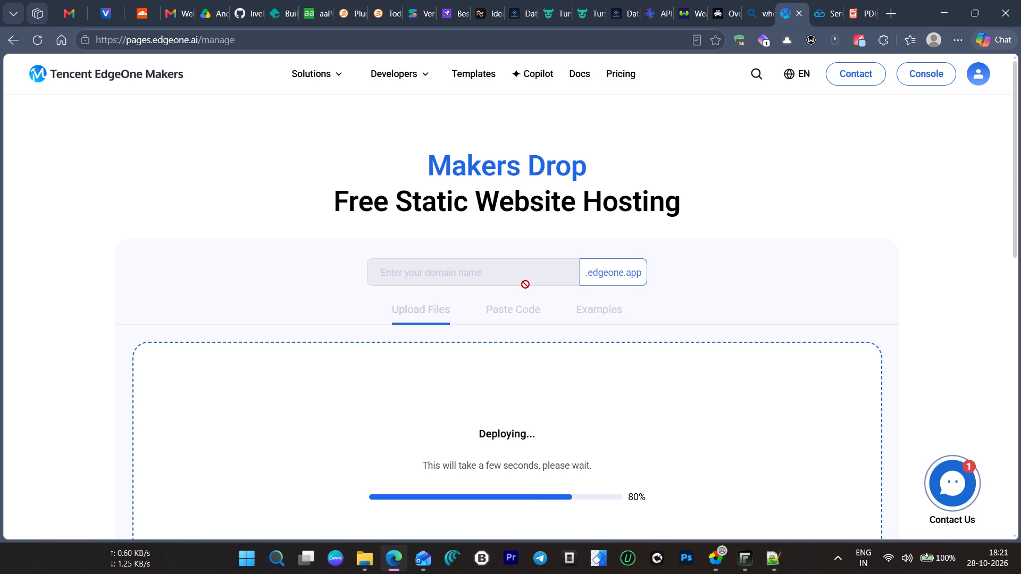
pyautogui.scroll(-1, 738, 239)
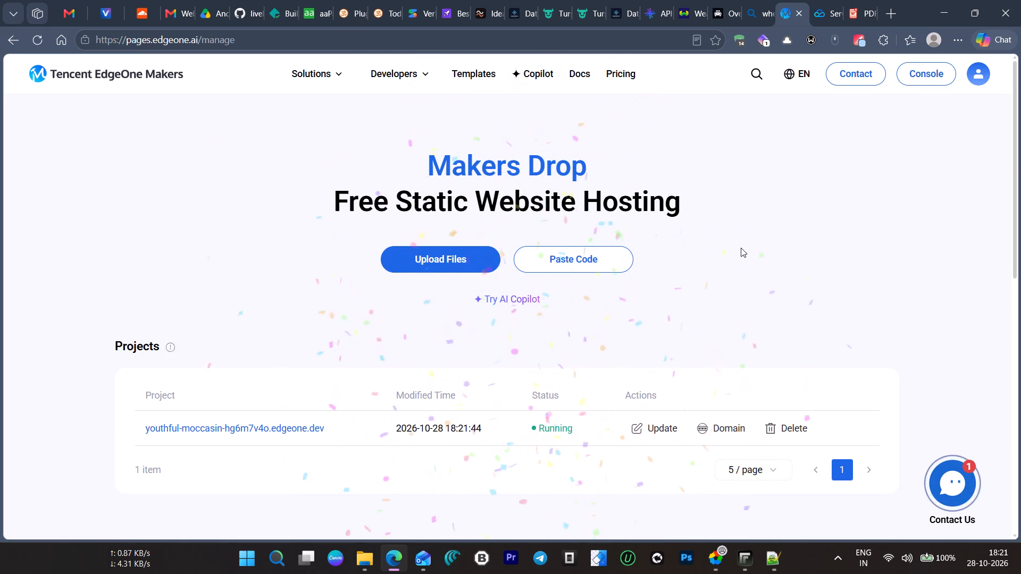
# Try opening the deployed project's edgeone.dev link, cancel the file download, and copy the link address.
pyautogui.scroll(-1, 741, 248)
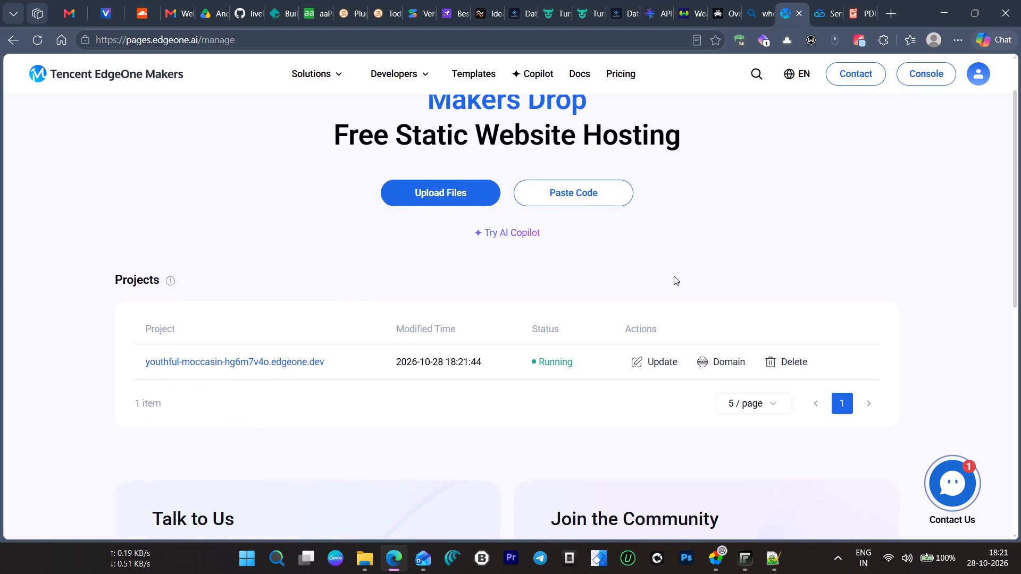
pyautogui.click(298, 364)
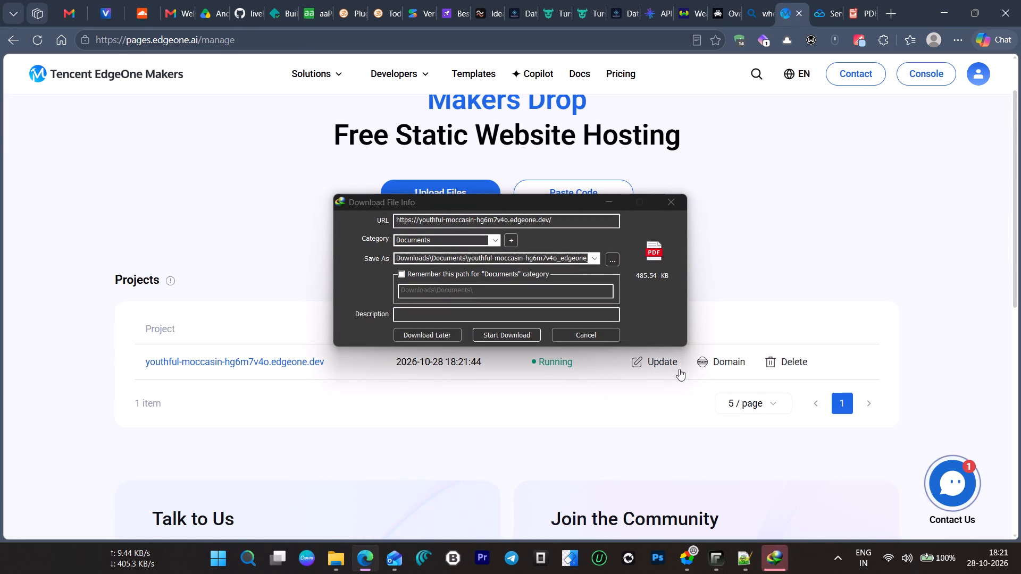
pyautogui.click(593, 335)
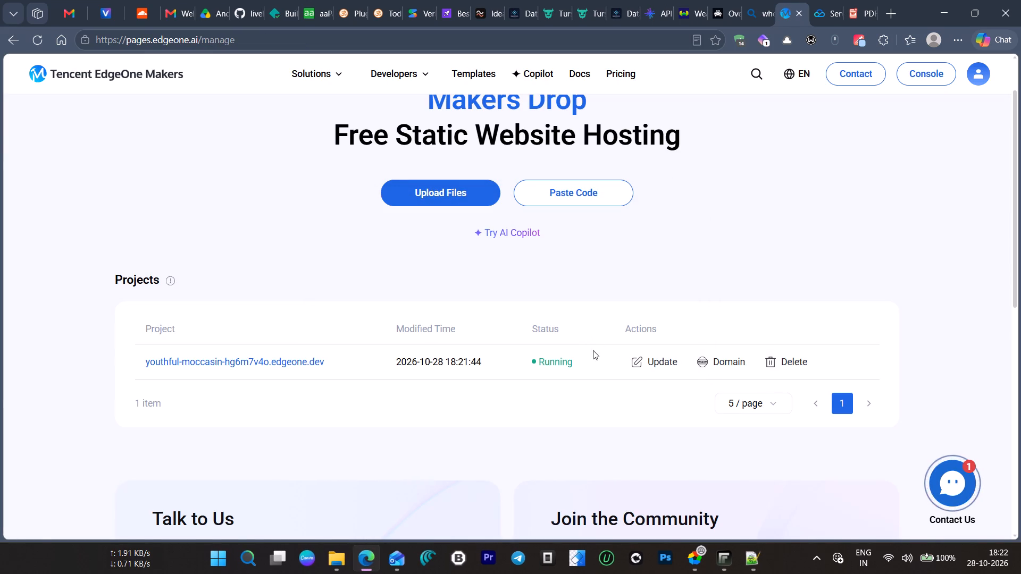
pyautogui.rightClick(300, 363)
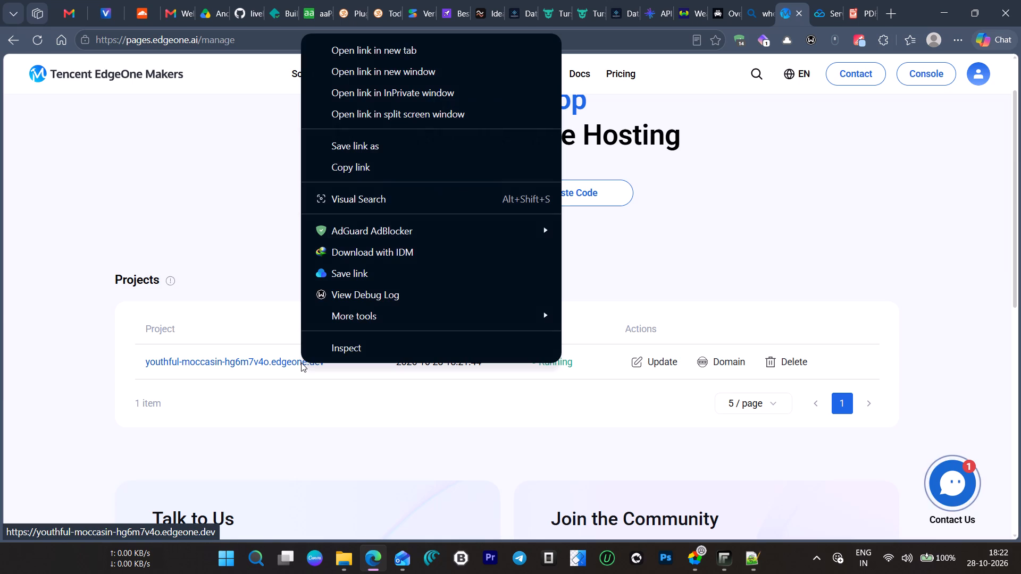
pyautogui.click(376, 172)
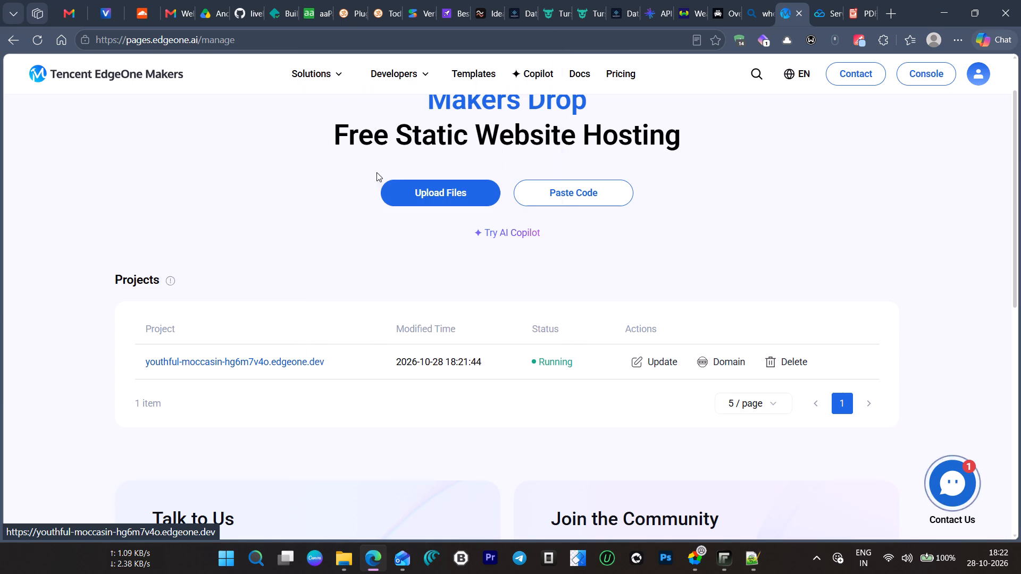
pyautogui.click(699, 567)
pyautogui.click(308, 406)
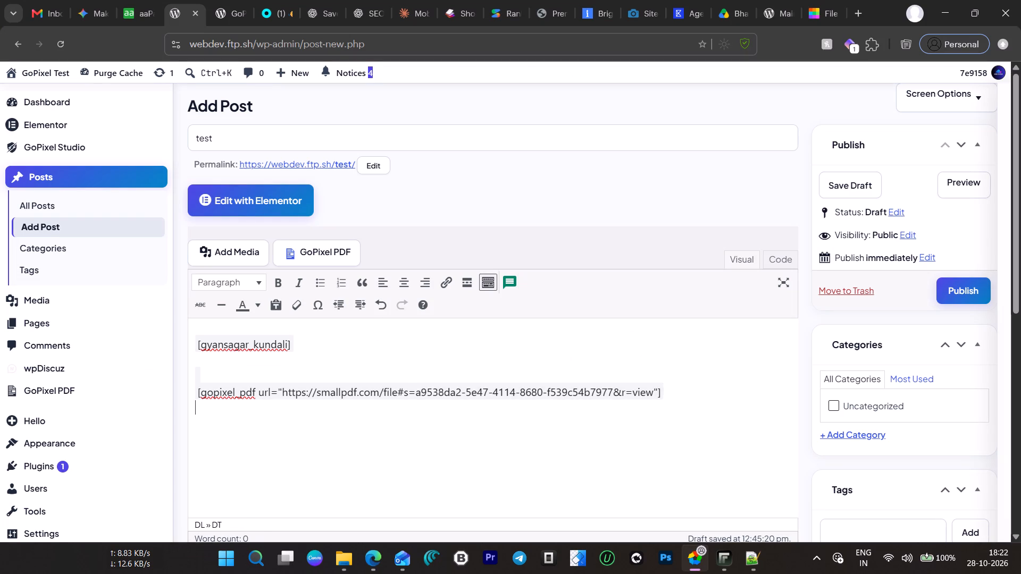
pyautogui.moveTo(283, 390); pyautogui.dragTo(655, 393)
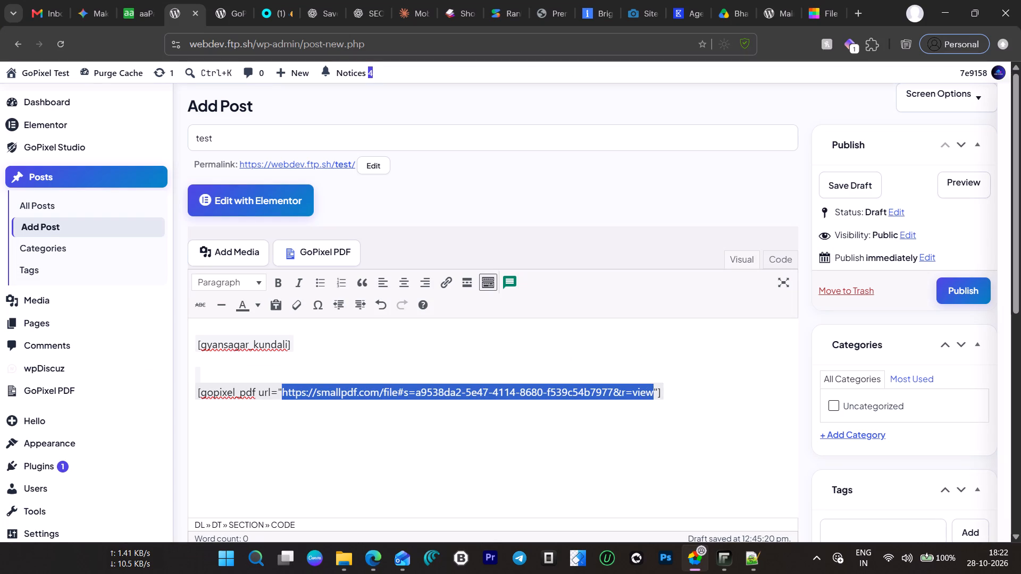
pyautogui.press('BackSpace')
pyautogui.hotkey('ctrl', 'v')
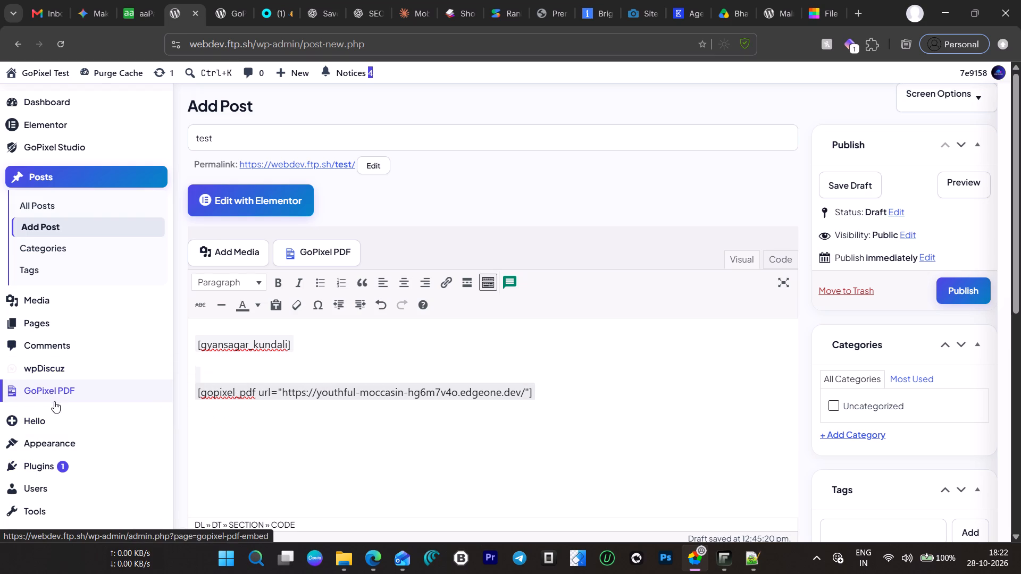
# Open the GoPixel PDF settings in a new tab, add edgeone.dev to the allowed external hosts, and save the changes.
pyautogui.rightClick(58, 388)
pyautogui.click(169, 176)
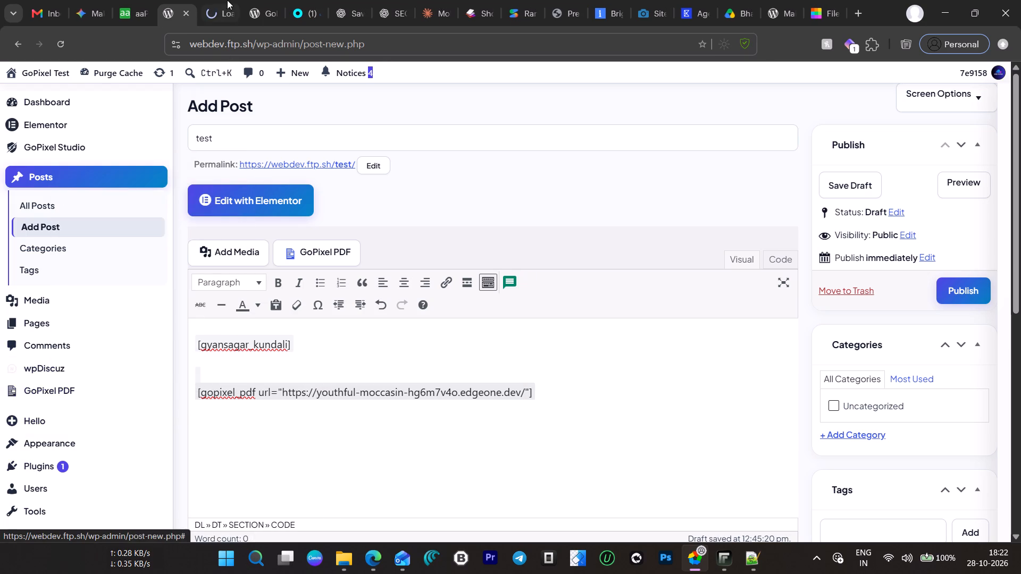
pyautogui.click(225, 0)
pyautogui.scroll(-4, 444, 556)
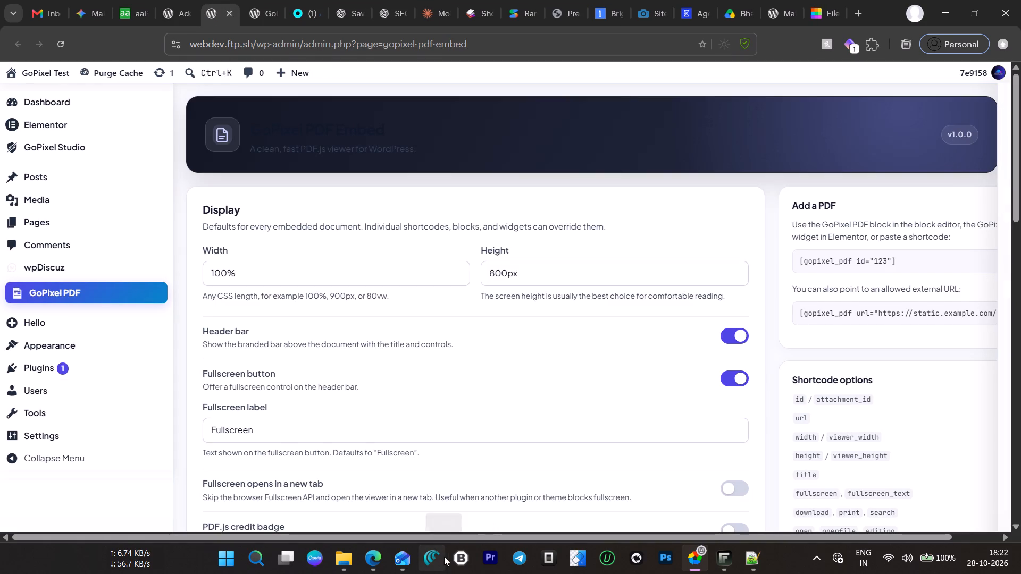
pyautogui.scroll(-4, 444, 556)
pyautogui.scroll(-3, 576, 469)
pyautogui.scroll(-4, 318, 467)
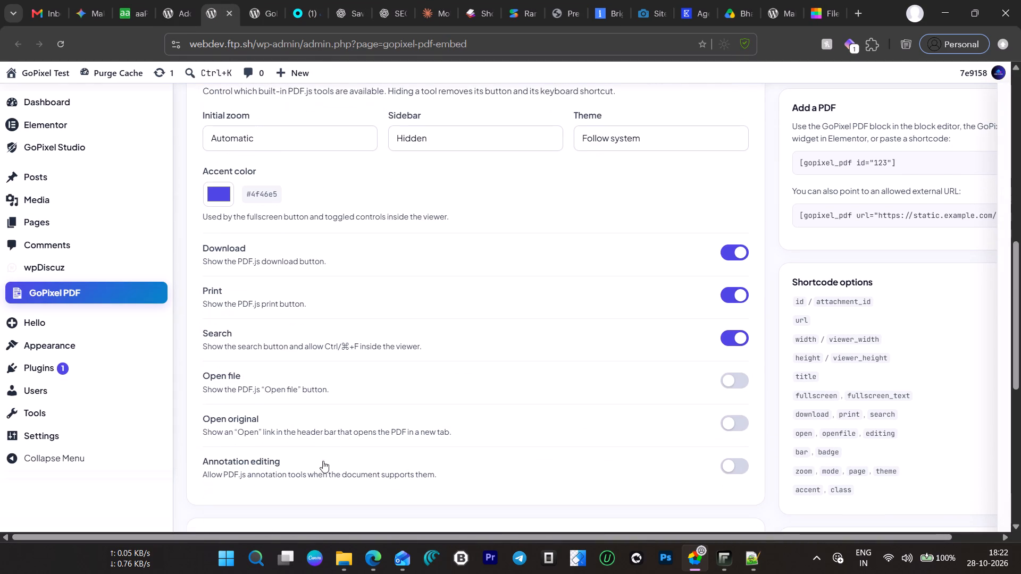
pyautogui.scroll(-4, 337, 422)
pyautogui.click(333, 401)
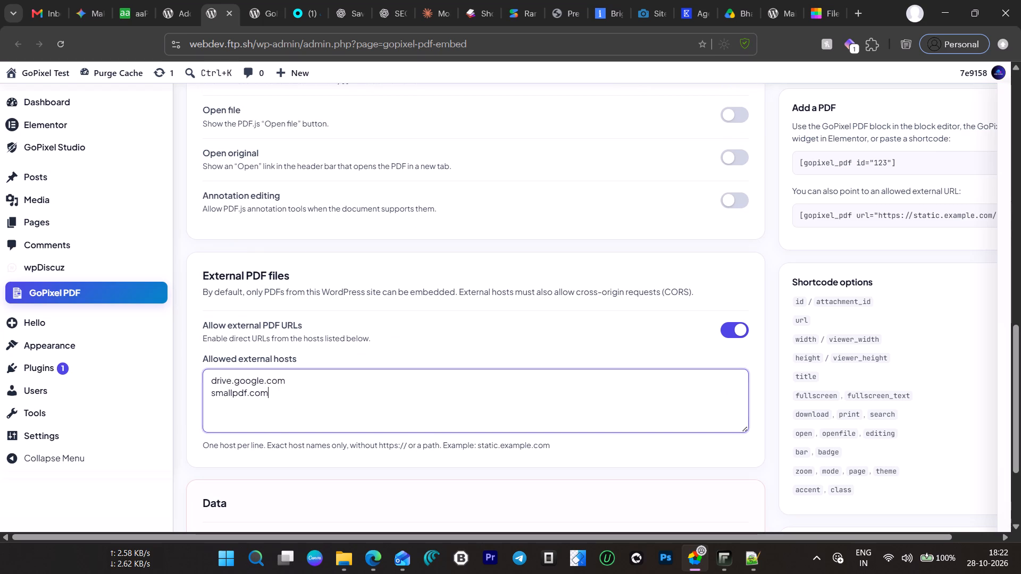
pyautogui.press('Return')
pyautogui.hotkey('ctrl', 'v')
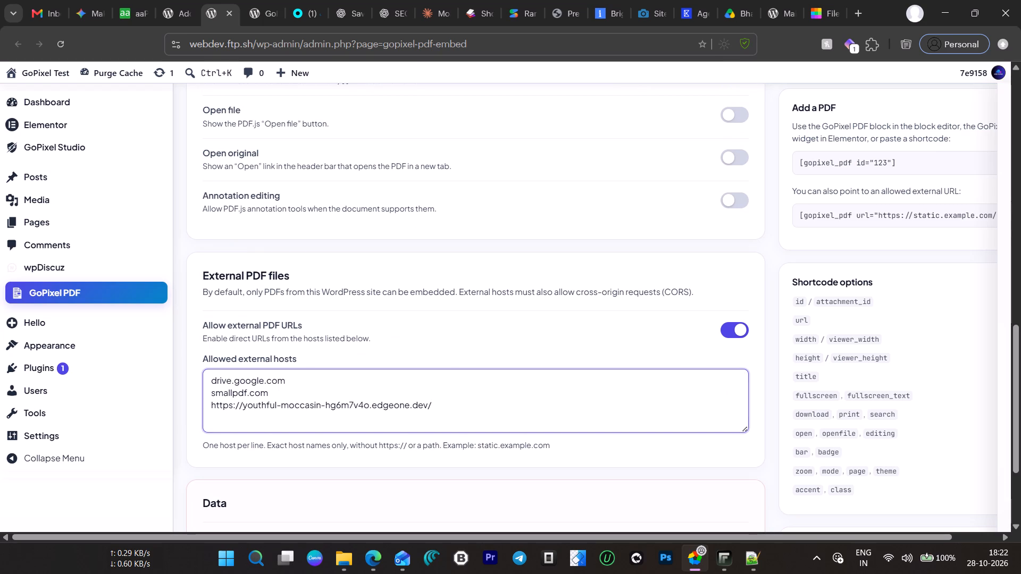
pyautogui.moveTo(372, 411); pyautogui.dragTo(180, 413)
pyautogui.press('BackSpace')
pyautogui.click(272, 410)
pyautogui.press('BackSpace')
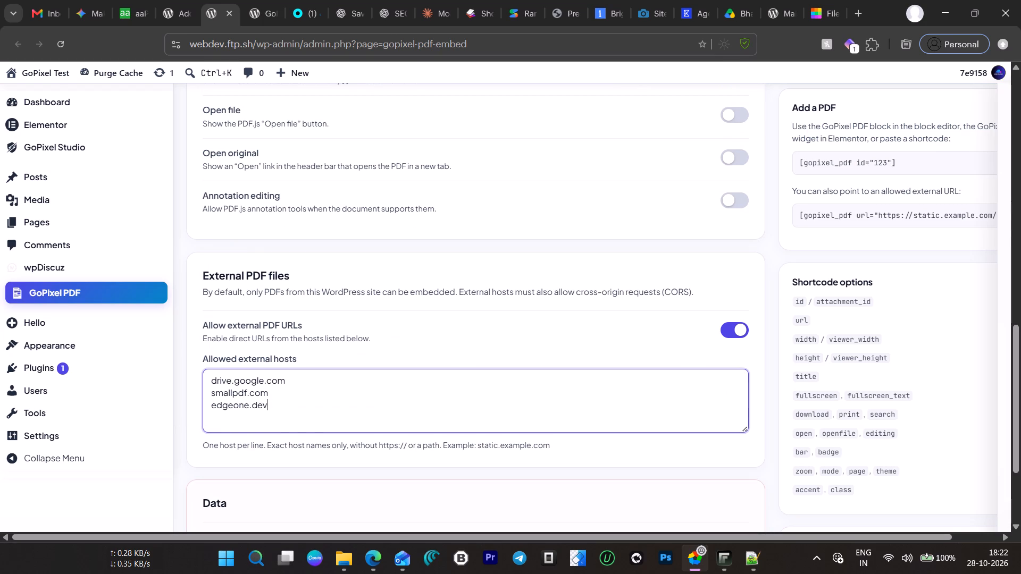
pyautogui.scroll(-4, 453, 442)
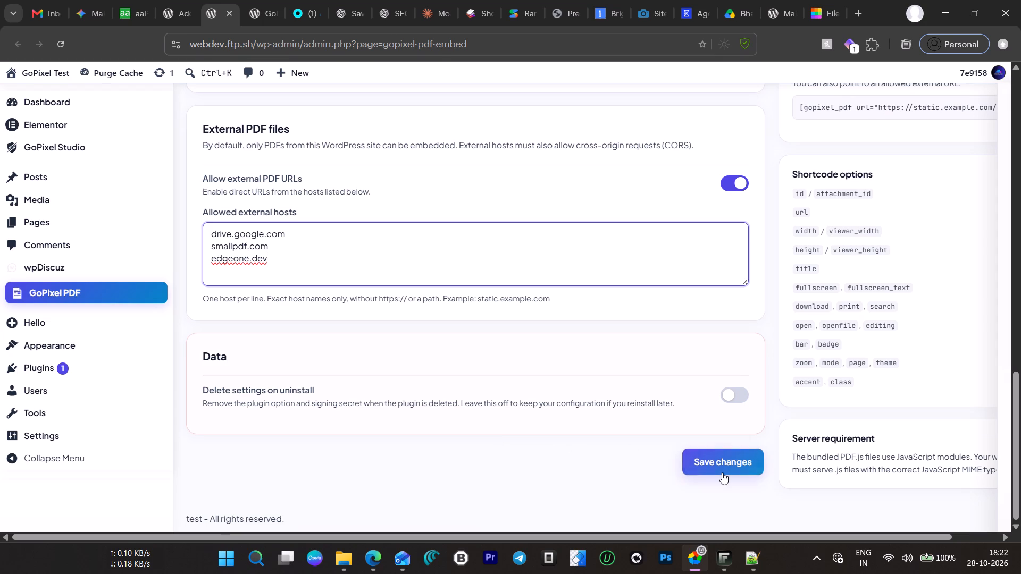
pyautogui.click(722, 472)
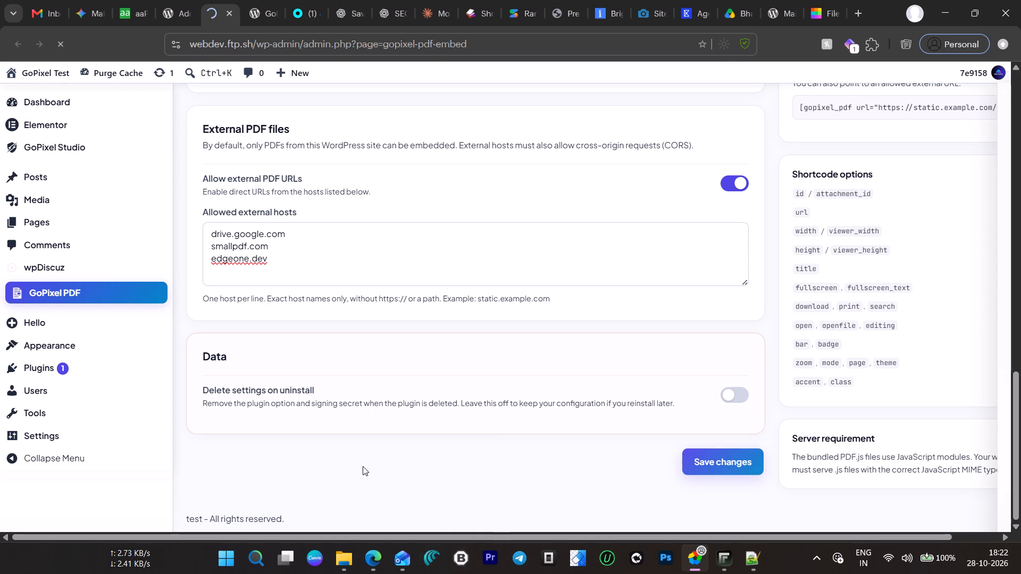
# Return to the test post and preview it to check the embedded PDF below the kundali form.
pyautogui.click(183, 0)
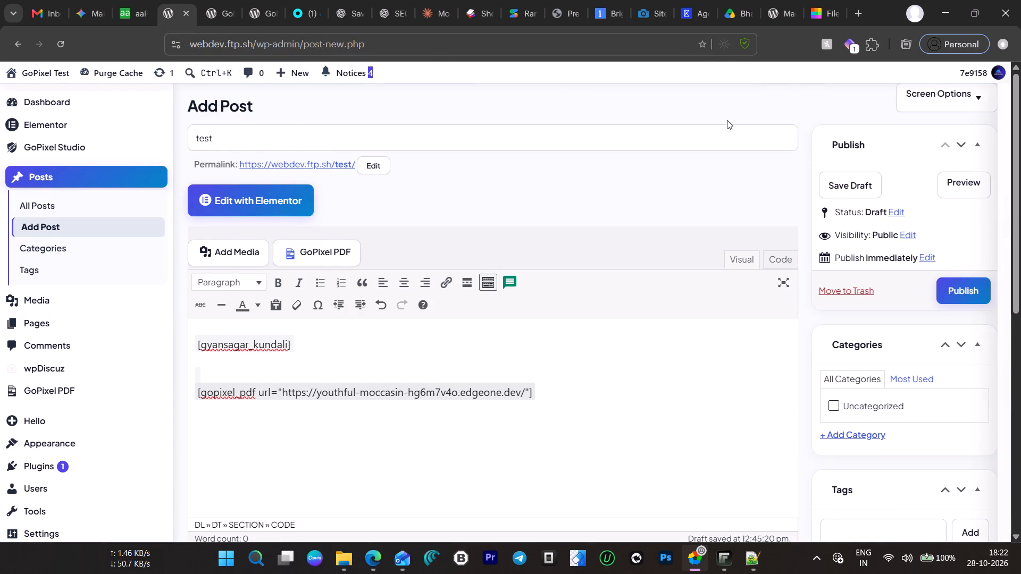
pyautogui.click(971, 184)
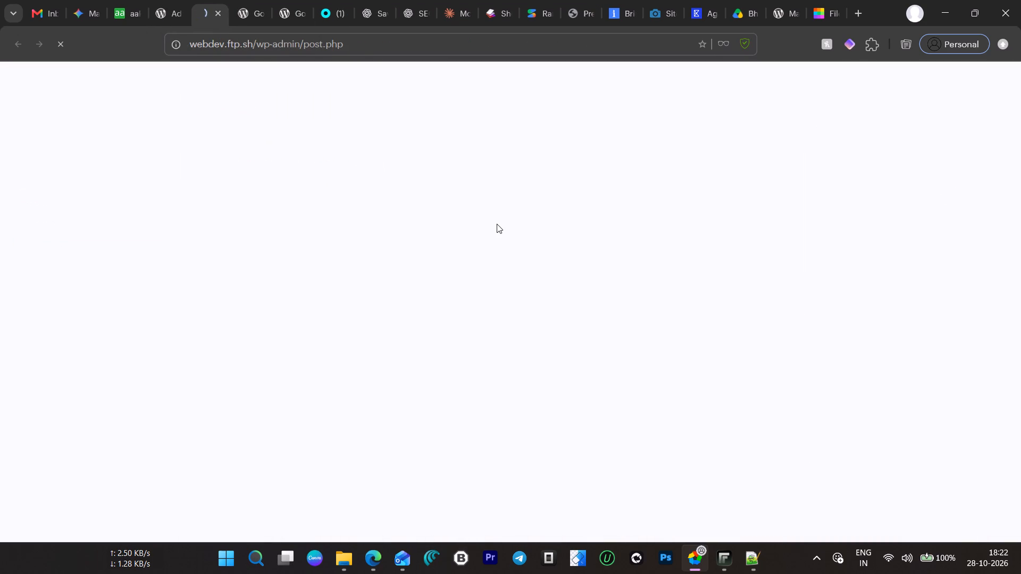
pyautogui.scroll(-3, 495, 233)
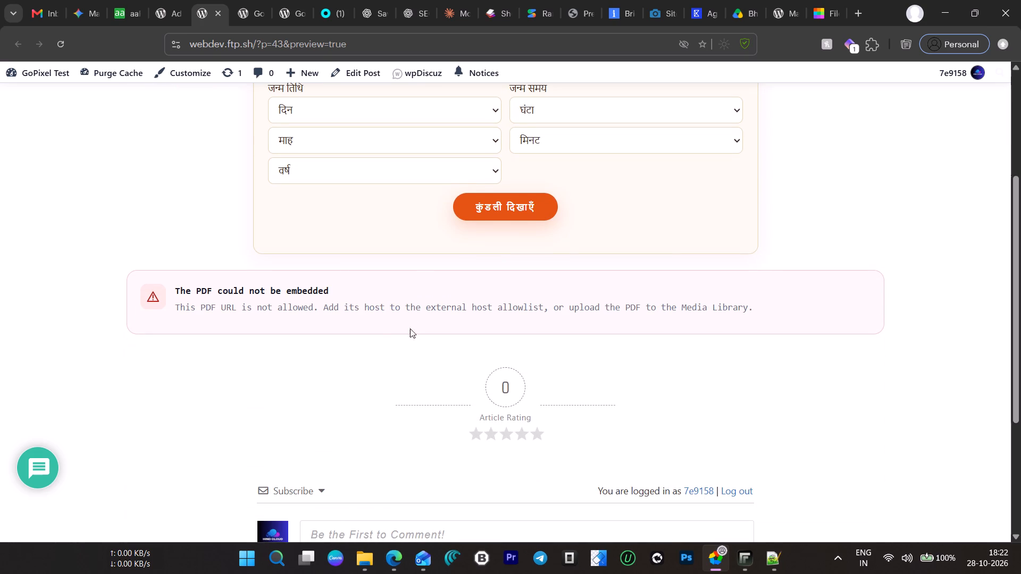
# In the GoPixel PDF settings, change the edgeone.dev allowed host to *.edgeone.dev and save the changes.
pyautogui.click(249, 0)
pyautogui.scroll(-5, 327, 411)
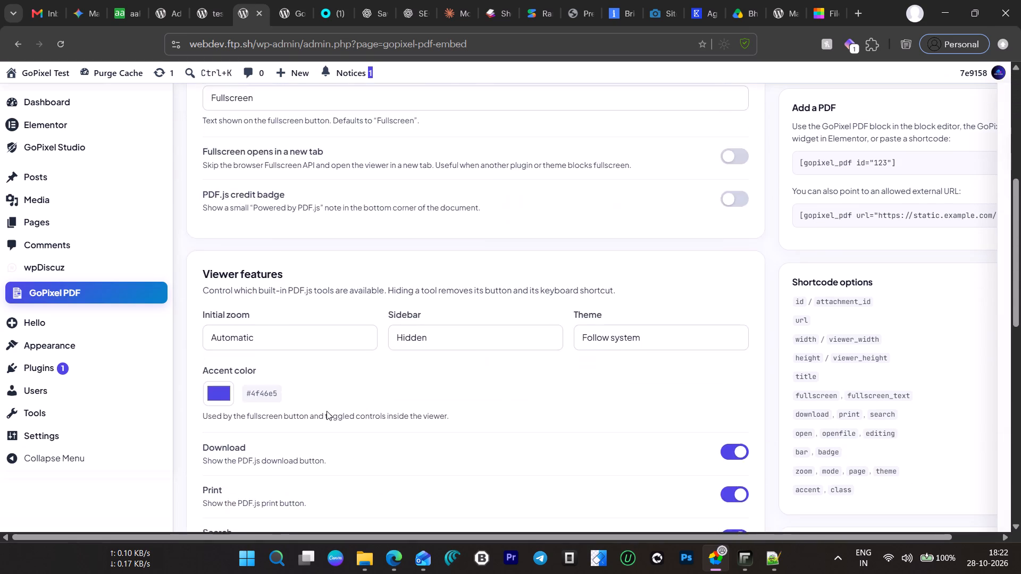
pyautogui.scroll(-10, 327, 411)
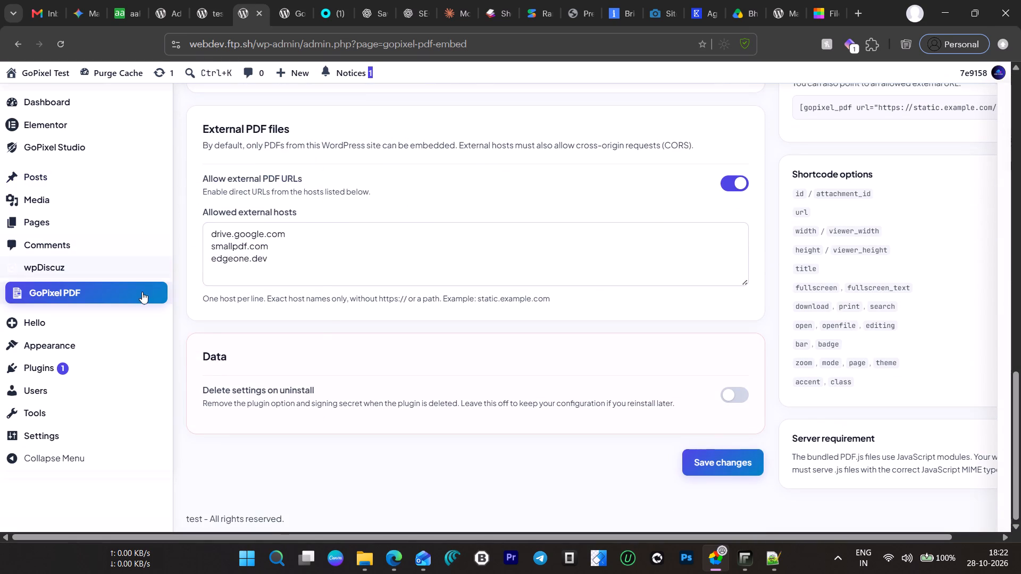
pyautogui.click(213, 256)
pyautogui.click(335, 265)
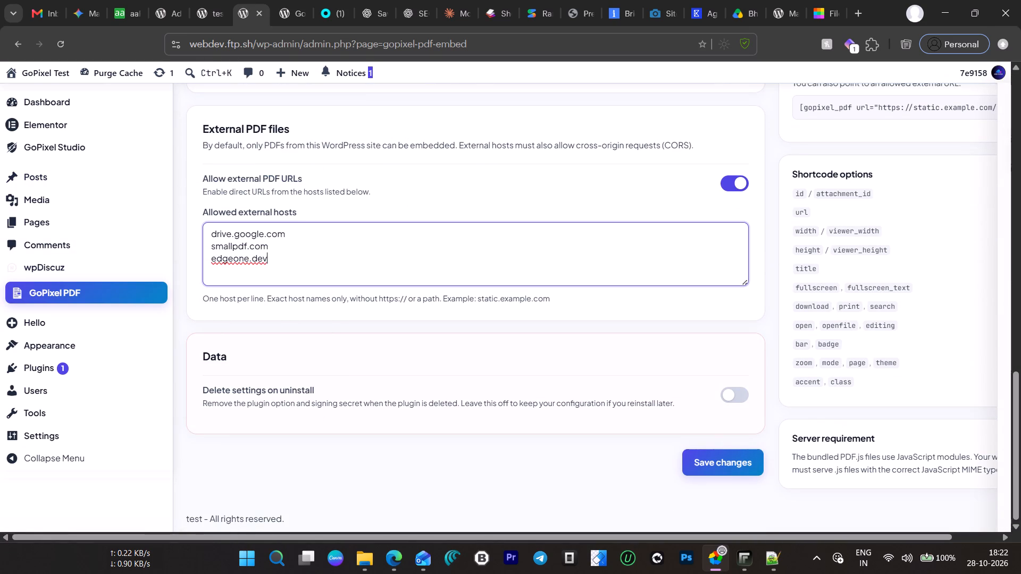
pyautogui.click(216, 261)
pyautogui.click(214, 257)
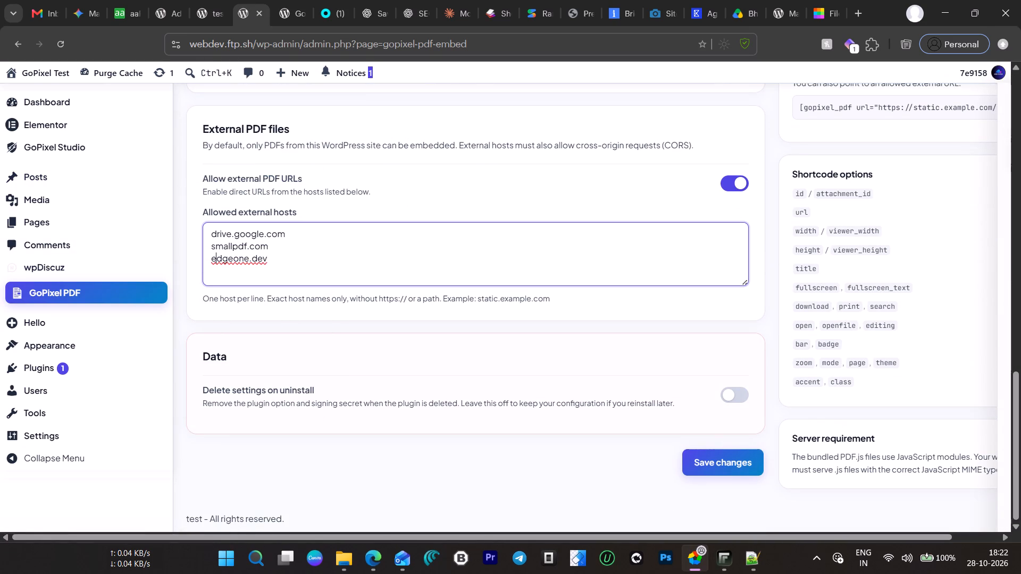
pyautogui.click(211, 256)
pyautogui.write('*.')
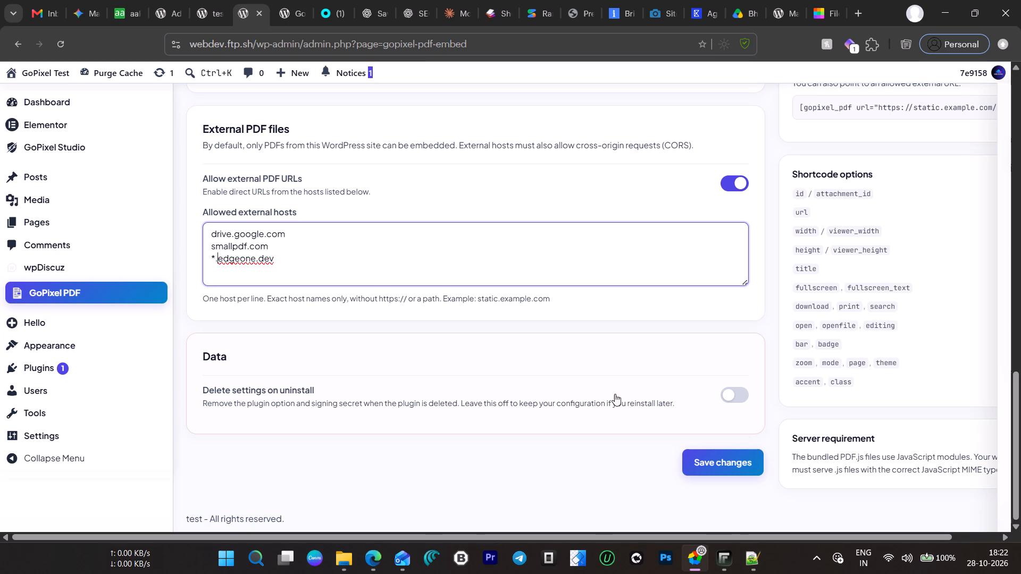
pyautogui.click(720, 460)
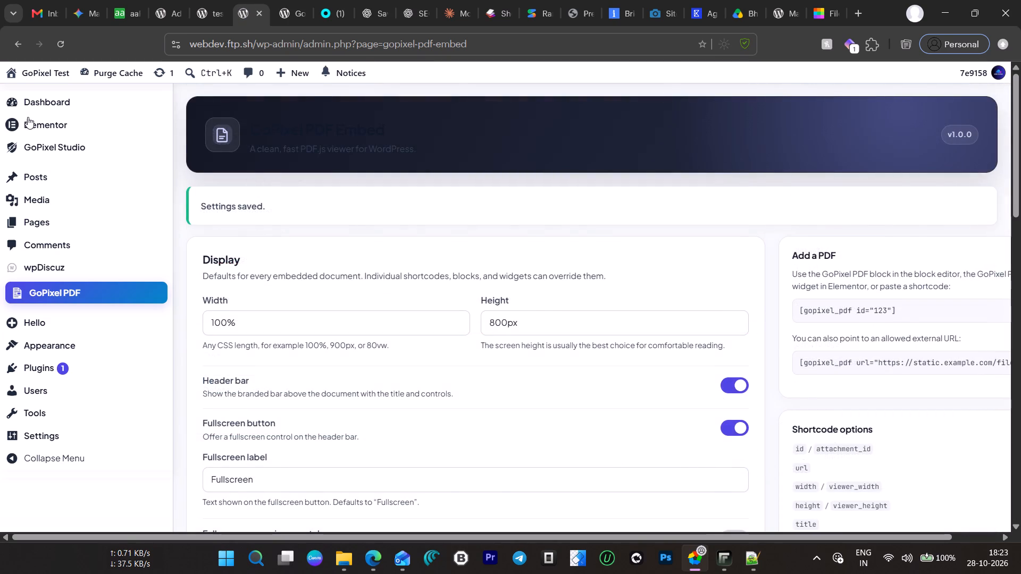
# Reload the test post preview to check the embedded PDF.
pyautogui.click(206, 0)
pyautogui.click(63, 49)
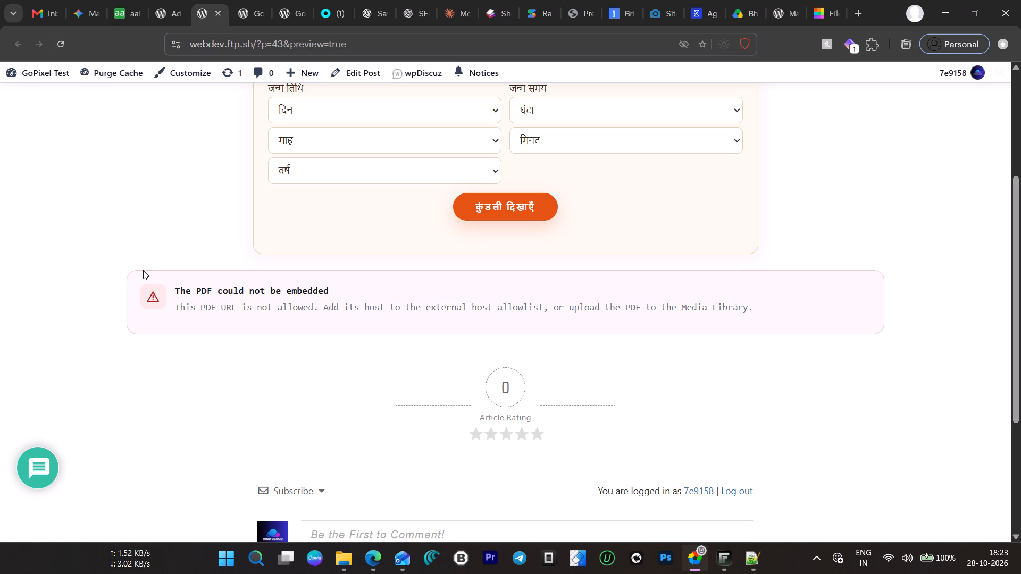
pyautogui.click(248, 0)
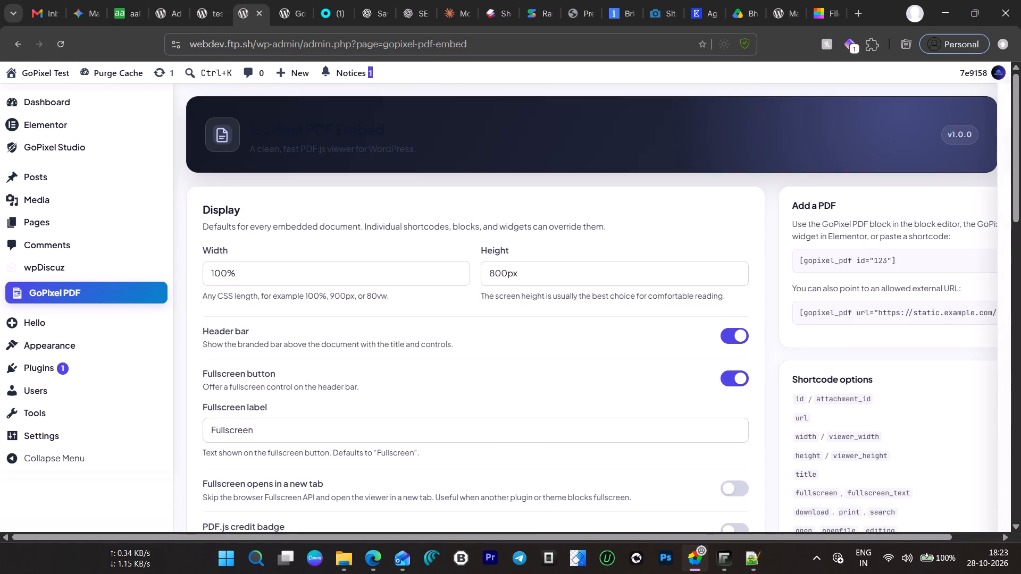
pyautogui.scroll(-14, 306, 347)
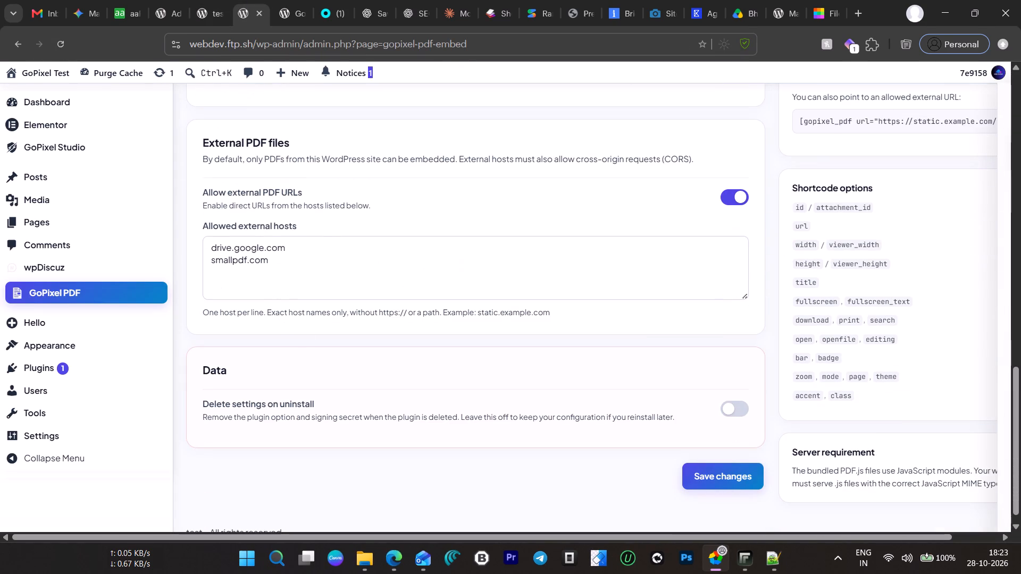
pyautogui.click(293, 272)
pyautogui.press('Return')
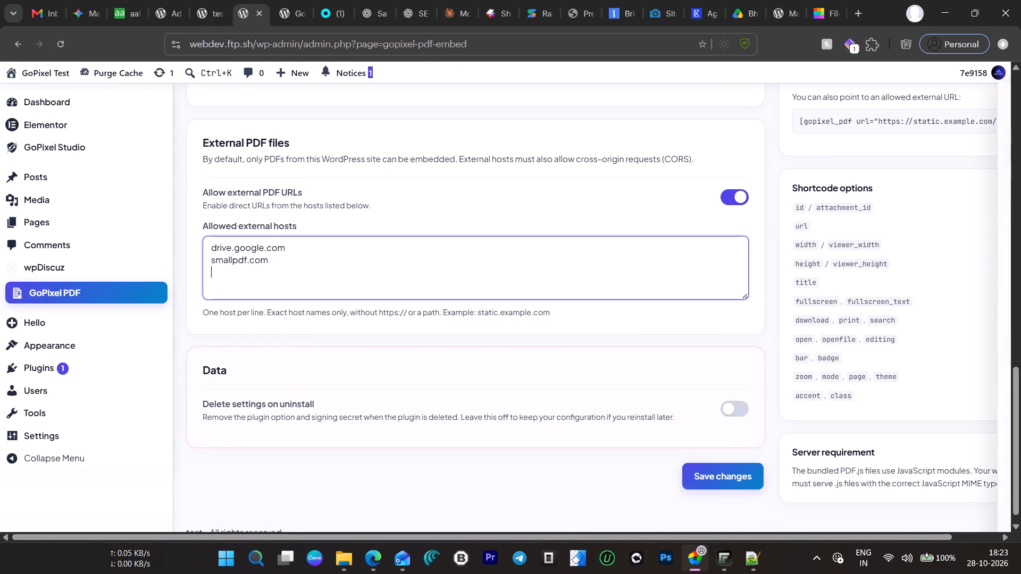
pyautogui.hotkey('ctrl', 'v')
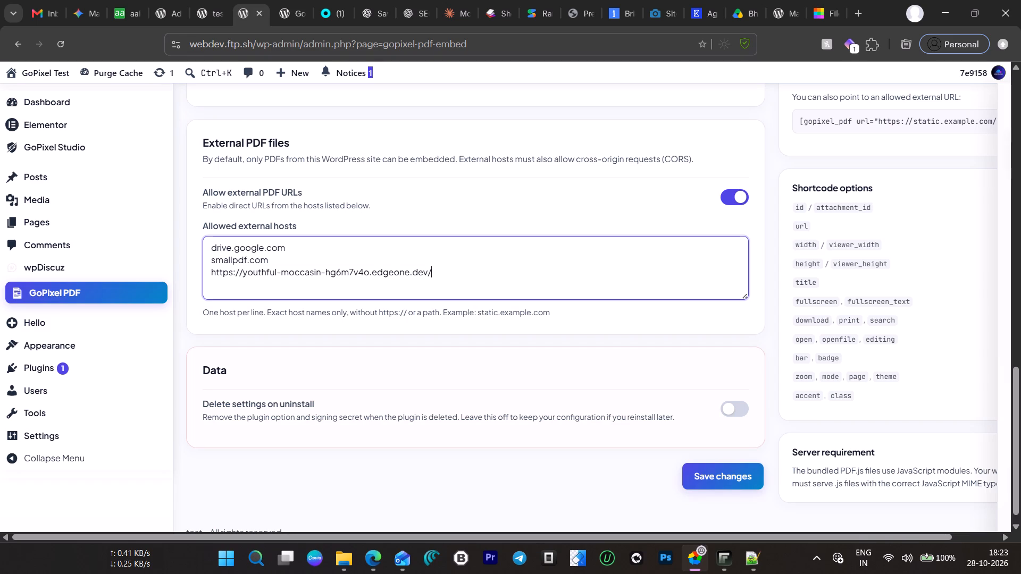
pyautogui.click(728, 474)
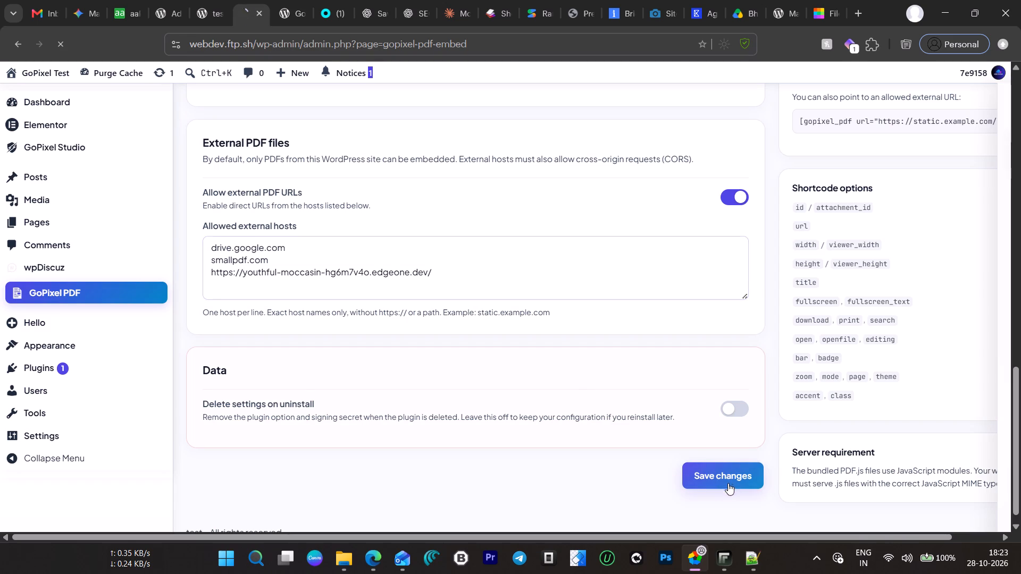
pyautogui.scroll(-1, 592, 470)
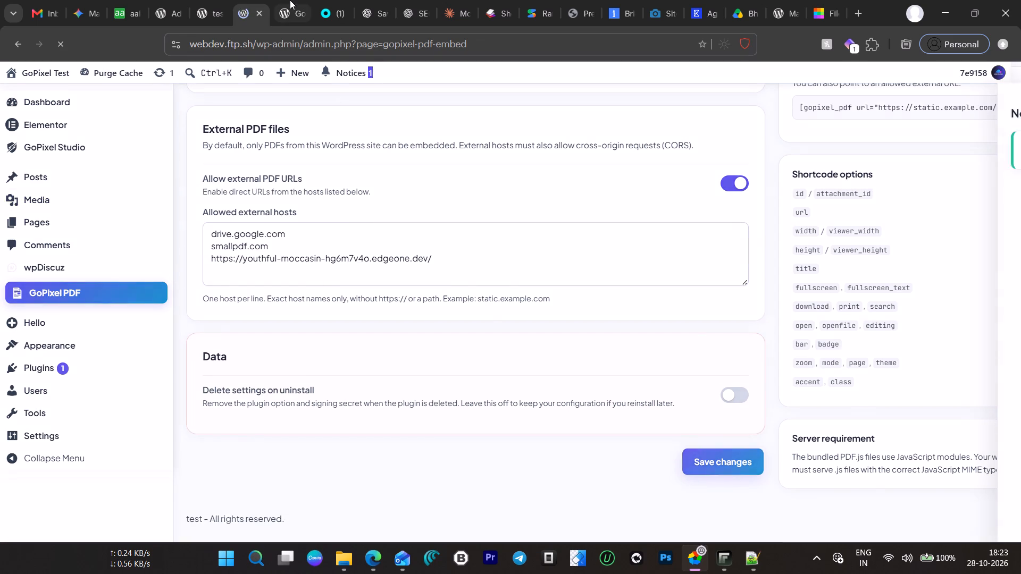
# Reload the test post preview and examine the embedded PDF viewer.
pyautogui.click(290, 0)
pyautogui.click(216, 0)
pyautogui.click(56, 48)
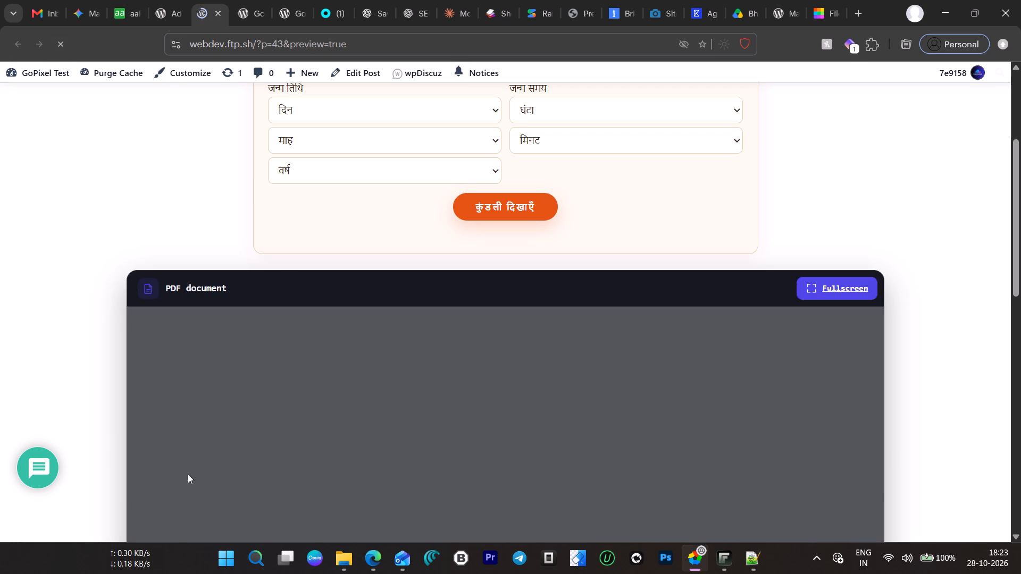
pyautogui.scroll(-1, 91, 205)
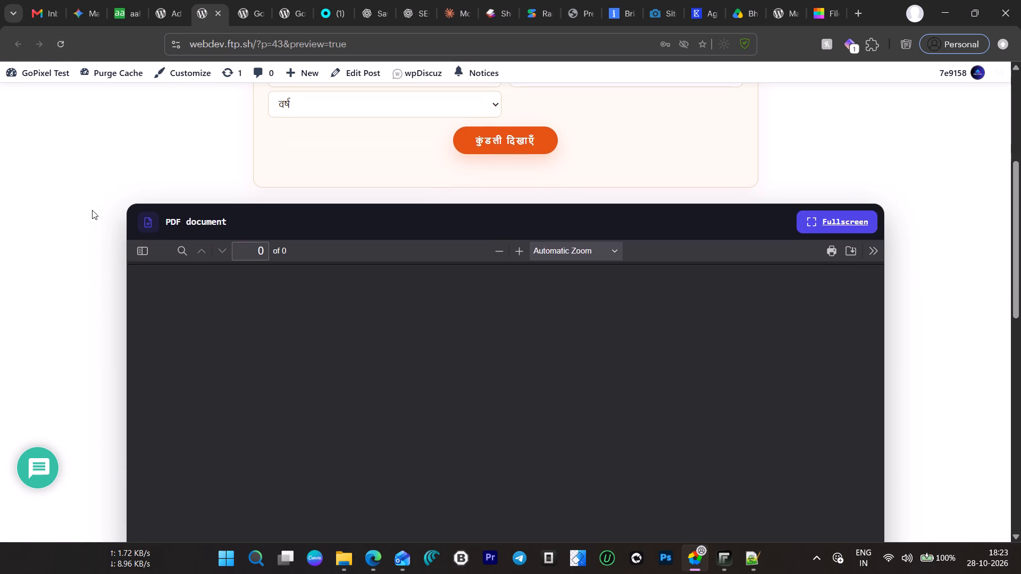
pyautogui.scroll(-2, 92, 210)
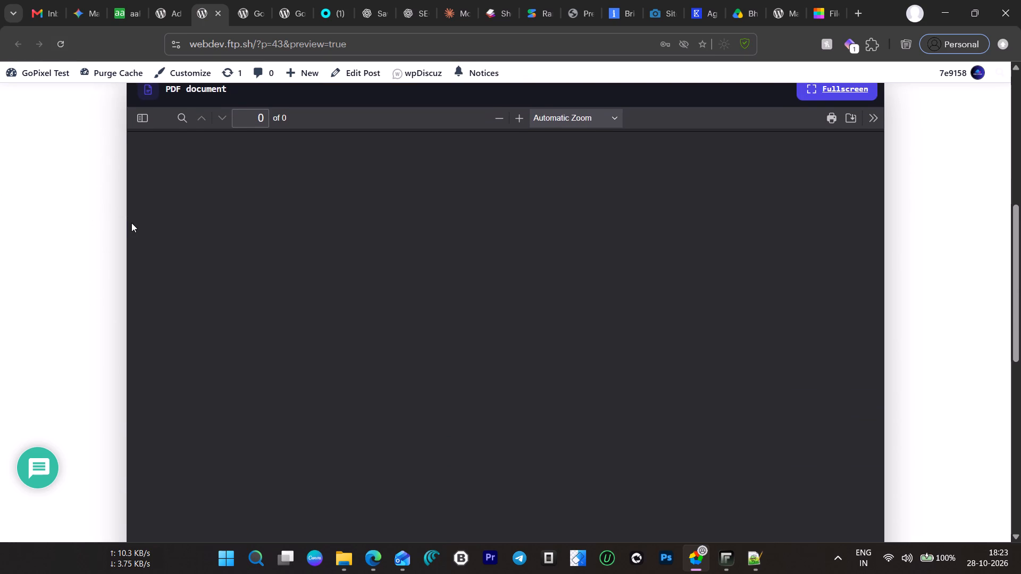